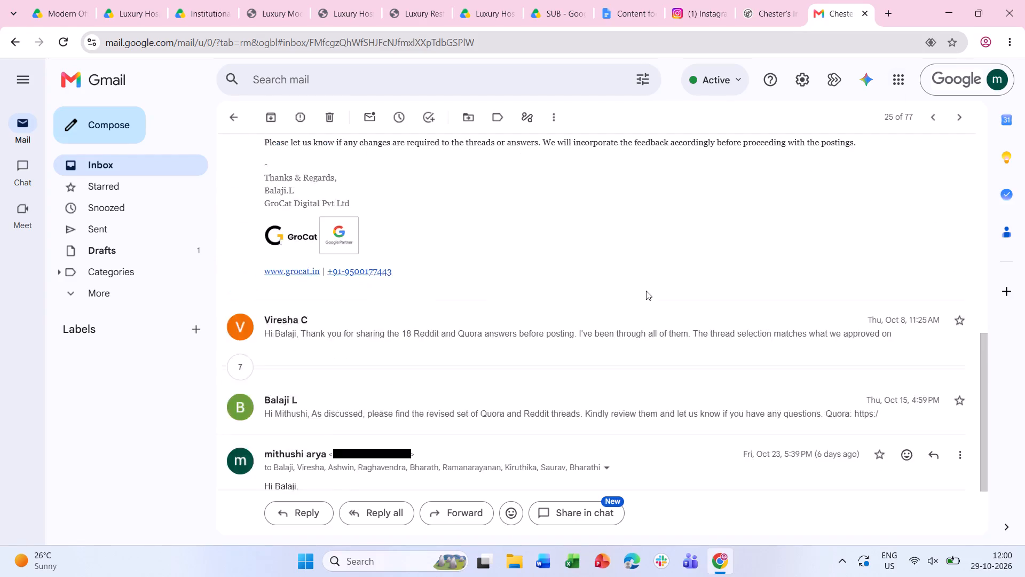
Open the email's Reddit Content Document link in a new tab and dismiss the signed-in account notice.
{"action": "right_click", "coordinate": [344, 352]}
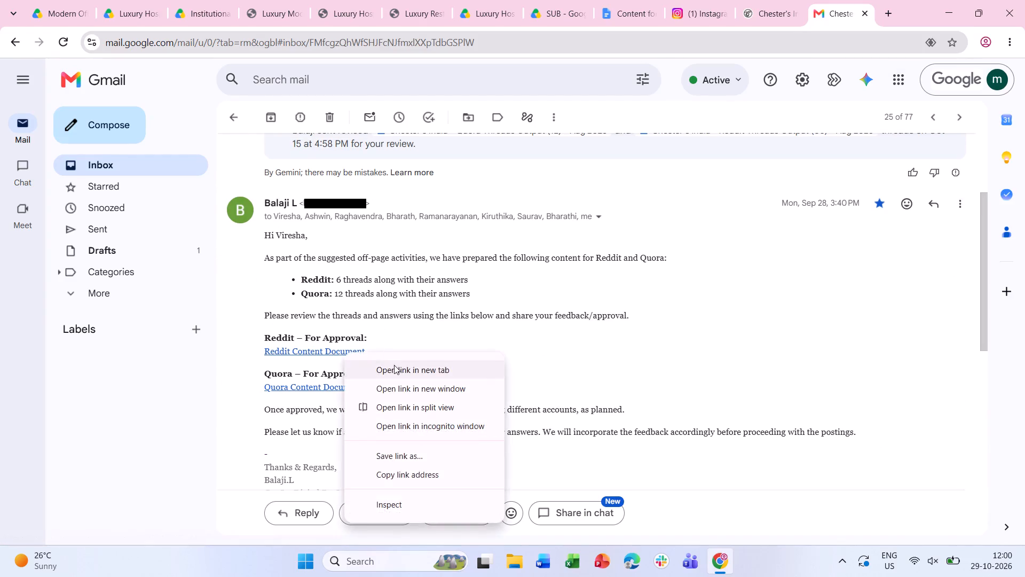
{"action": "left_click", "coordinate": [394, 365]}
{"action": "left_click", "coordinate": [843, 0]}
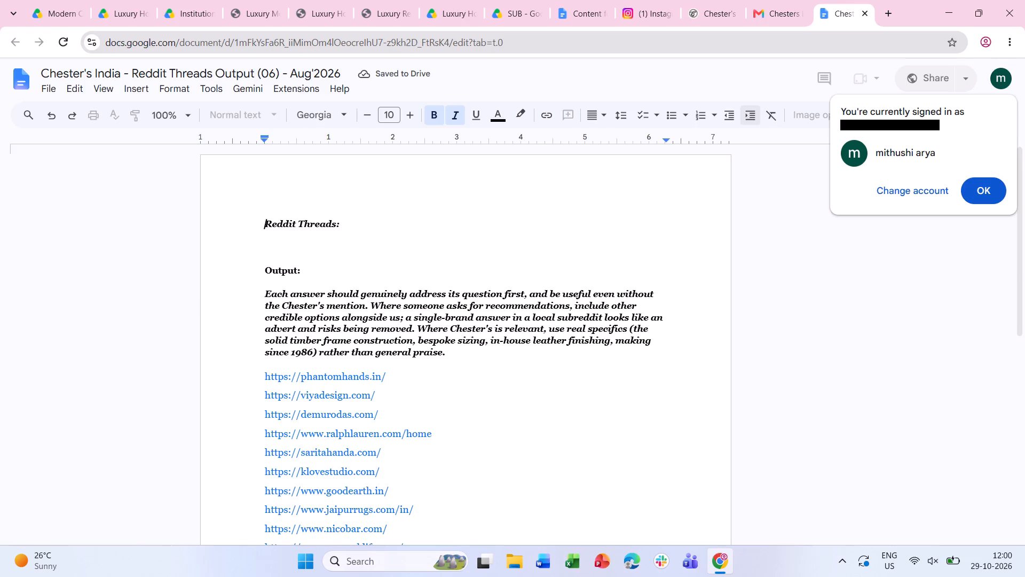
{"action": "left_click", "coordinate": [967, 190]}
Read the first Reddit threads, their answers and reviewer comments, through thread 4 on refurbished ergonomic chairs.
{"action": "scroll", "coordinate": [745, 318], "scroll_direction": "down", "scroll_amount": 3}
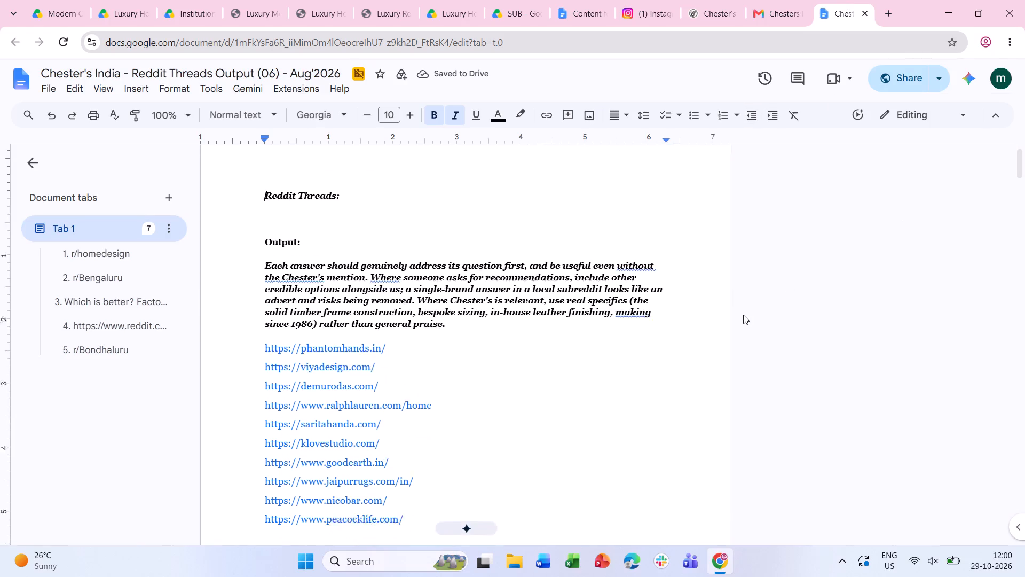
{"action": "scroll", "coordinate": [743, 315], "scroll_direction": "down", "scroll_amount": 16}
{"action": "scroll", "coordinate": [744, 308], "scroll_direction": "down", "scroll_amount": 8}
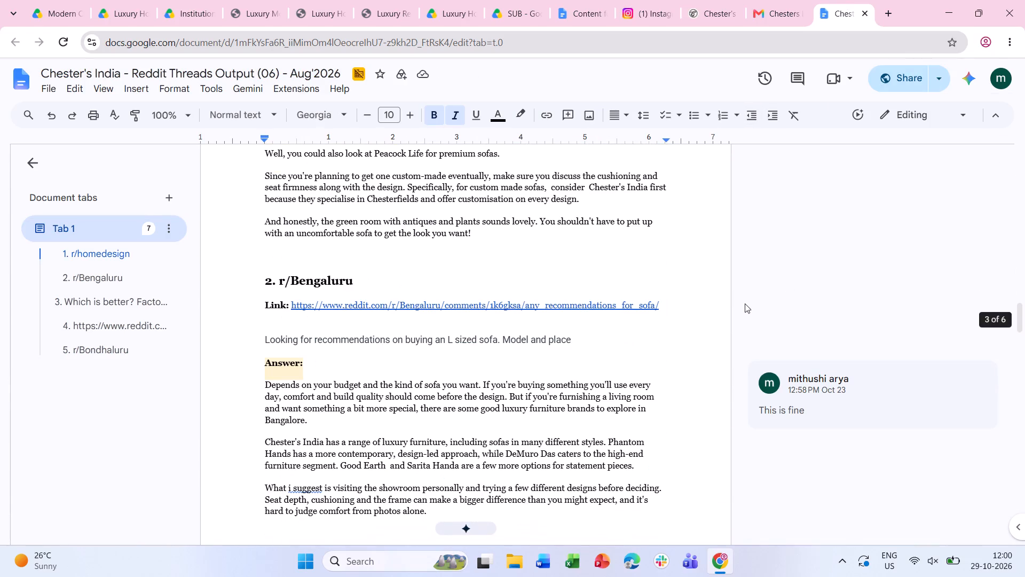
{"action": "scroll", "coordinate": [745, 302], "scroll_direction": "down", "scroll_amount": 15}
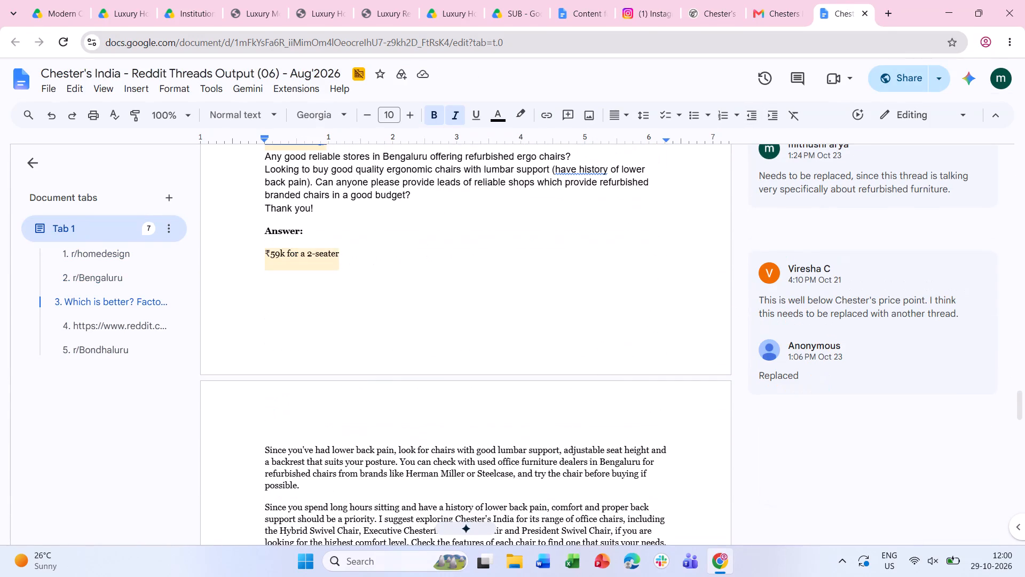
{"action": "scroll", "coordinate": [721, 321], "scroll_direction": "up", "scroll_amount": 1}
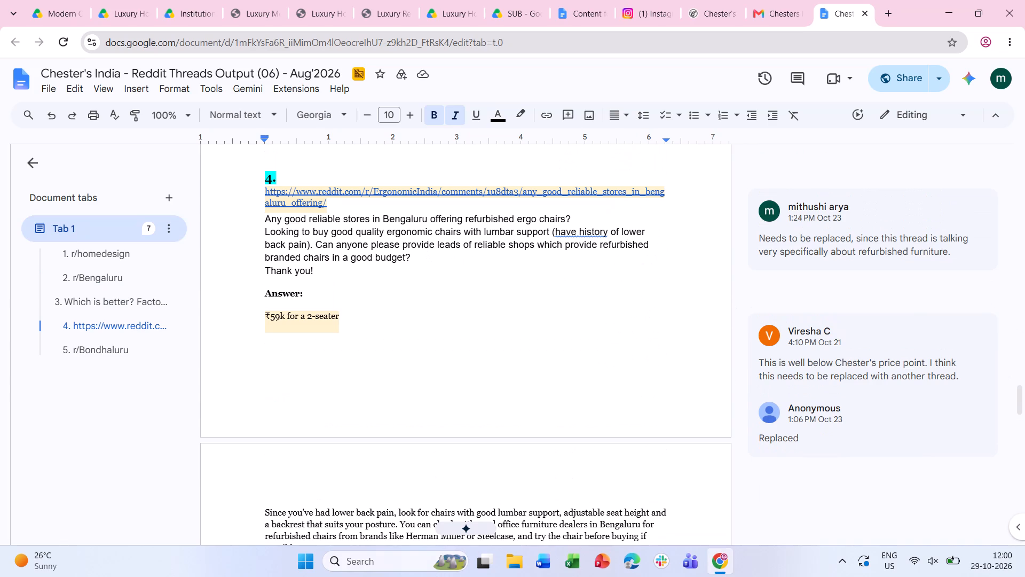
{"action": "scroll", "coordinate": [670, 333], "scroll_direction": "down", "scroll_amount": 4}
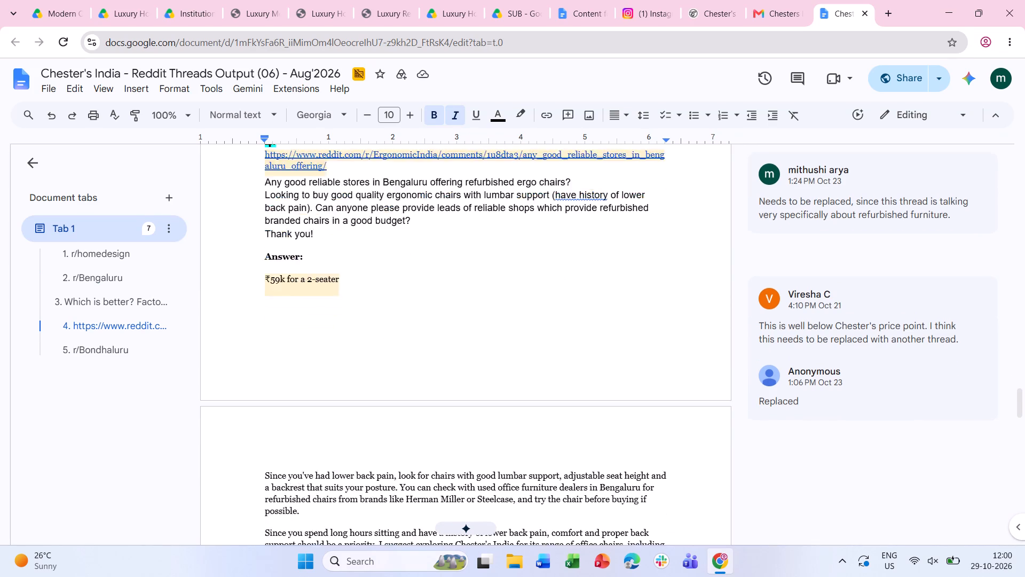
Review the remaining Reddit answers, comparing thread 6's leather-versus-fabric answer with the reviewer comment about fabric upholstery.
{"action": "scroll", "coordinate": [670, 333], "scroll_direction": "down", "scroll_amount": 11}
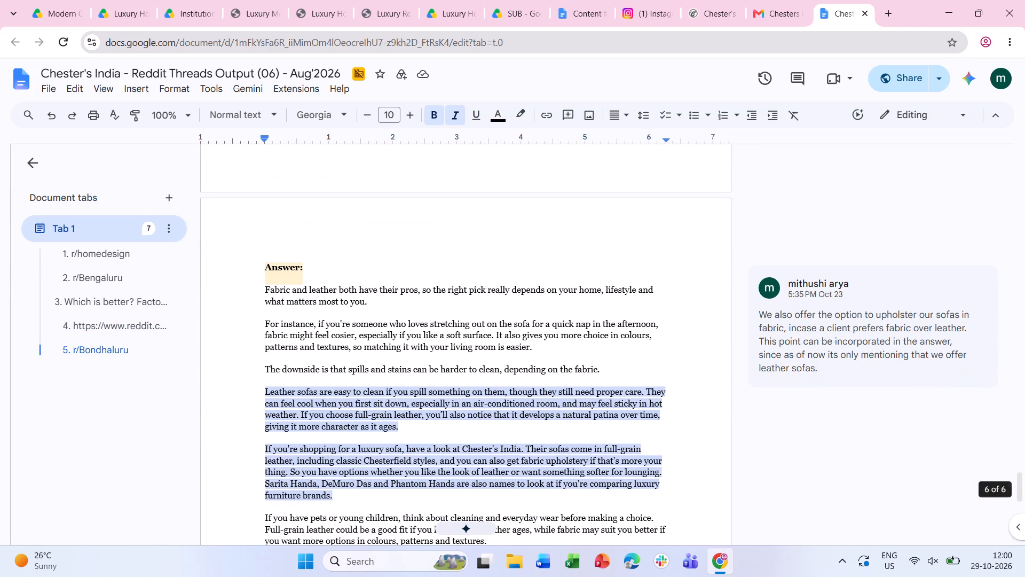
{"action": "scroll", "coordinate": [671, 328], "scroll_direction": "down", "scroll_amount": 2}
{"action": "scroll", "coordinate": [671, 328], "scroll_direction": "up", "scroll_amount": 1}
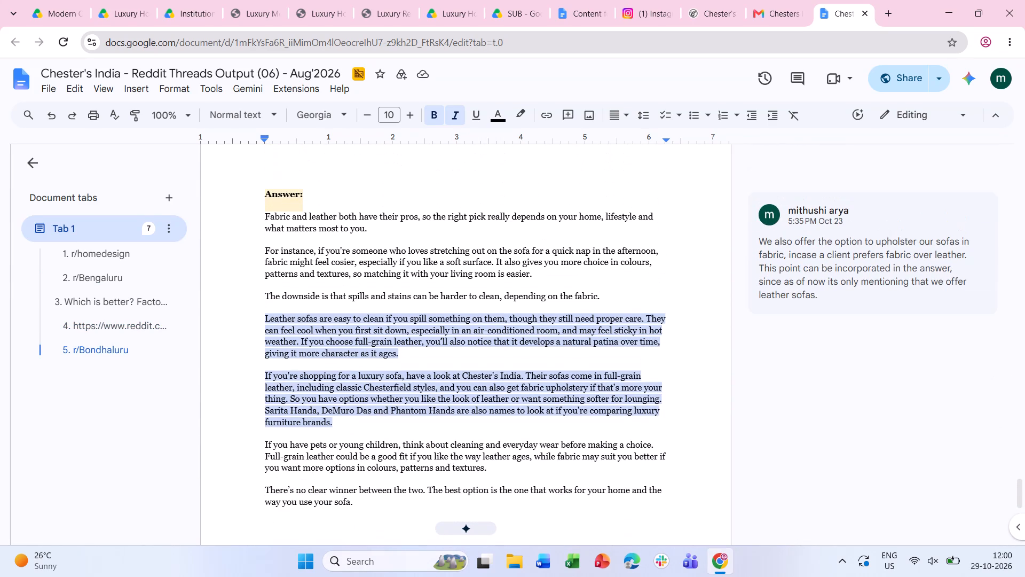
{"action": "scroll", "coordinate": [671, 328], "scroll_direction": "down", "scroll_amount": 1}
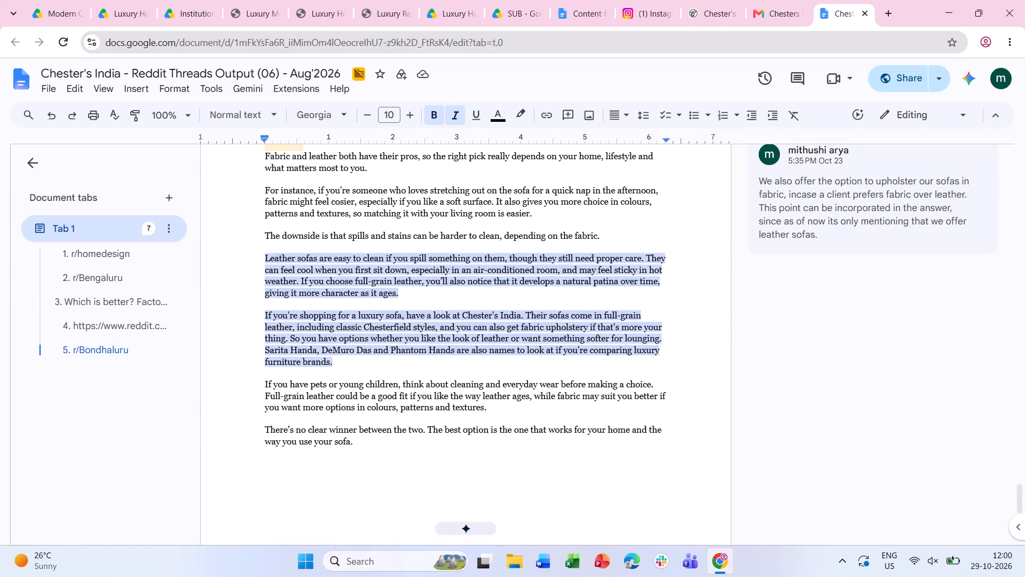
{"action": "scroll", "coordinate": [697, 336], "scroll_direction": "down", "scroll_amount": 8}
{"action": "scroll", "coordinate": [697, 338], "scroll_direction": "up", "scroll_amount": 4}
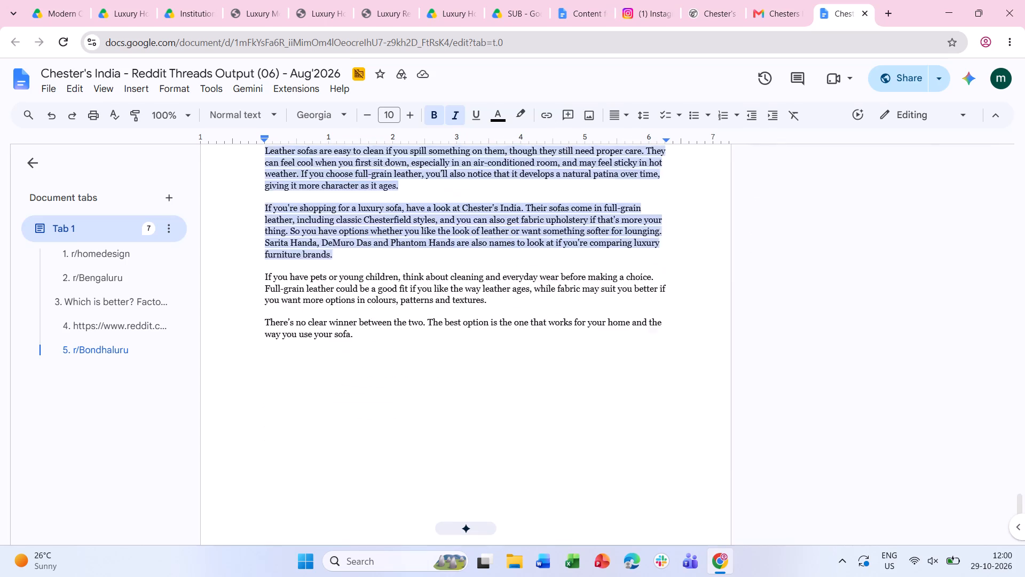
{"action": "scroll", "coordinate": [696, 334], "scroll_direction": "up", "scroll_amount": 2}
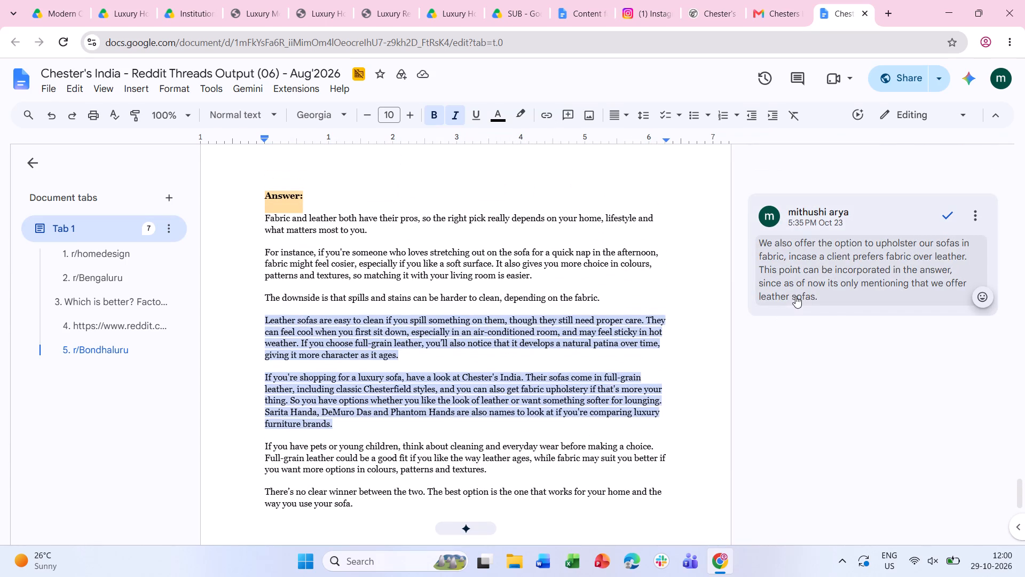
{"action": "scroll", "coordinate": [671, 360], "scroll_direction": "up", "scroll_amount": 6}
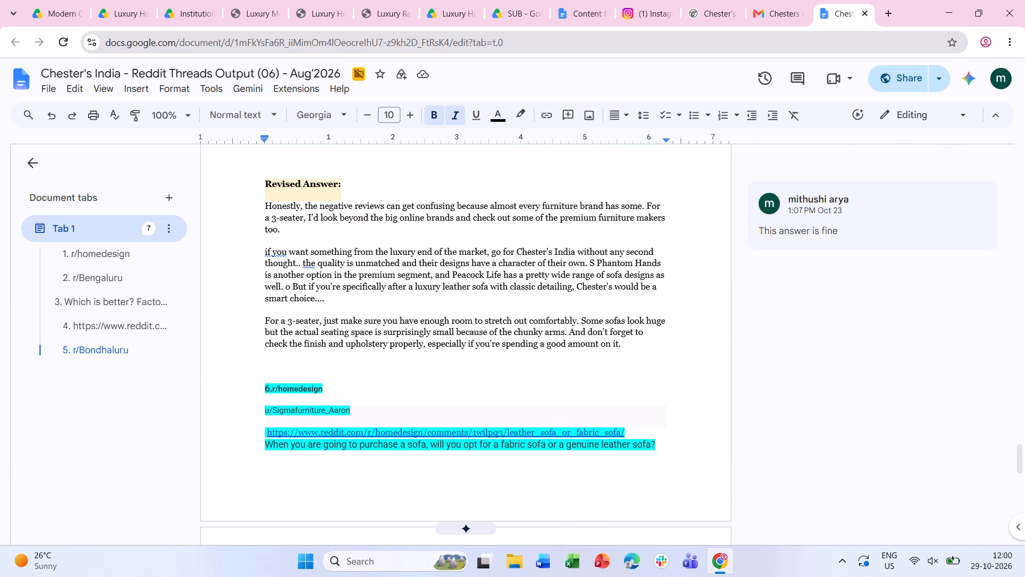
{"action": "scroll", "coordinate": [672, 360], "scroll_direction": "down", "scroll_amount": 4}
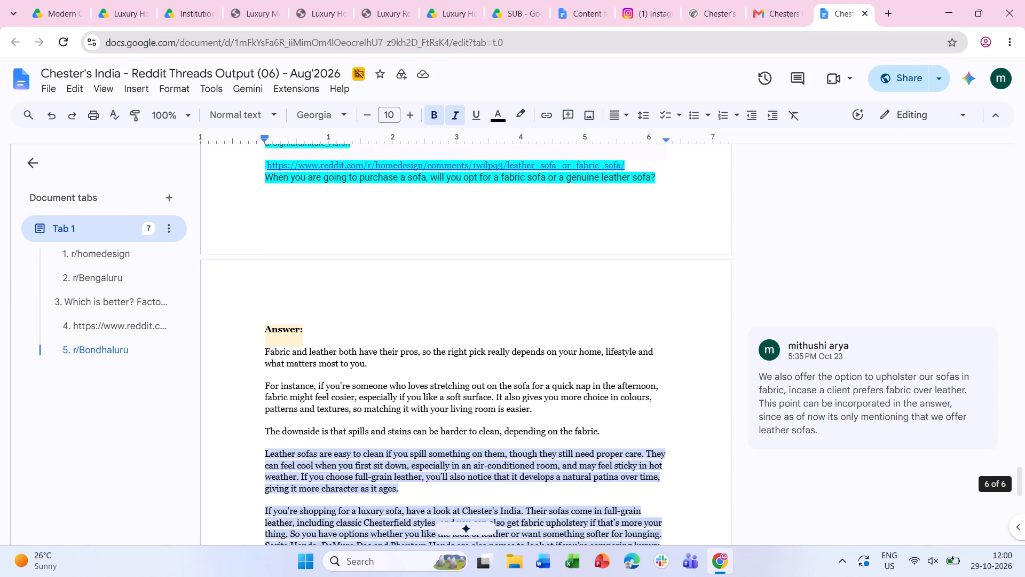
{"action": "scroll", "coordinate": [672, 360], "scroll_direction": "up", "scroll_amount": 5}
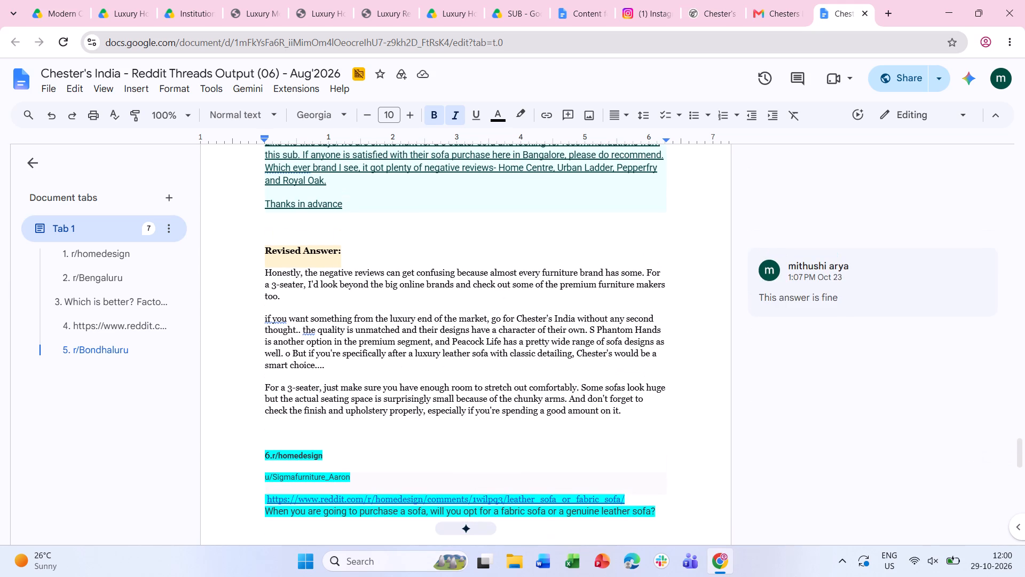
{"action": "scroll", "coordinate": [673, 356], "scroll_direction": "down", "scroll_amount": 6}
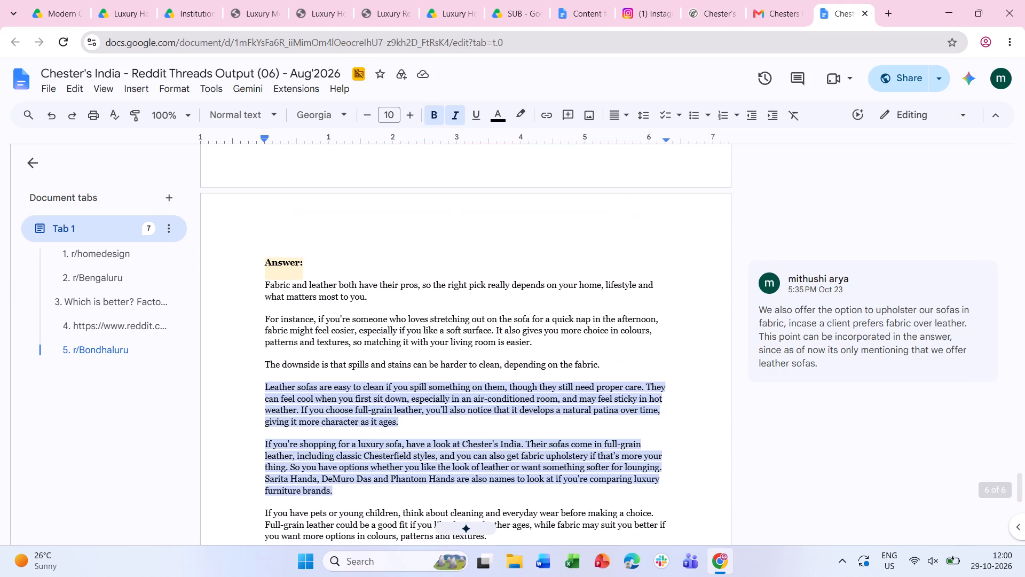
{"action": "scroll", "coordinate": [673, 356], "scroll_direction": "down", "scroll_amount": 2}
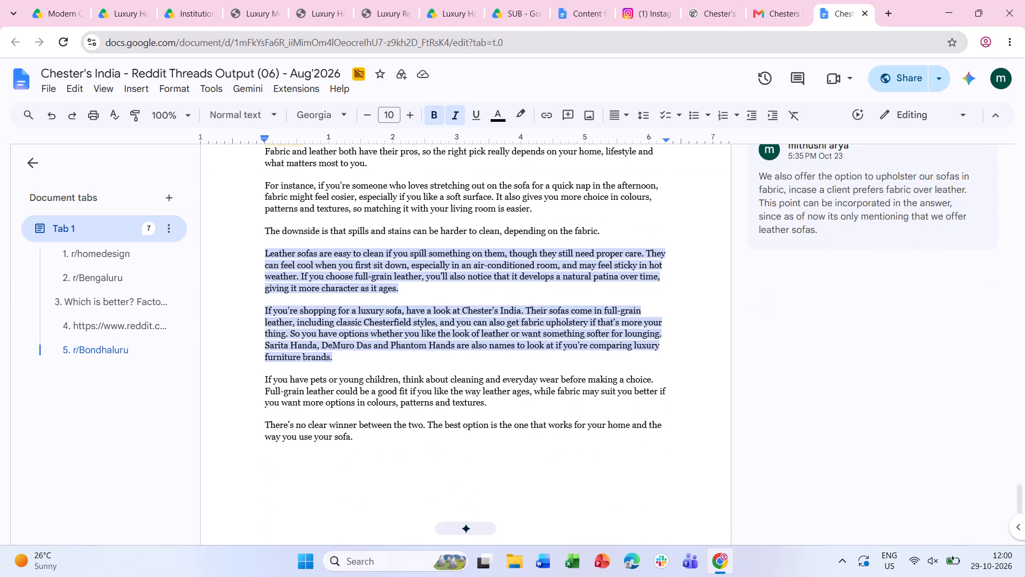
{"action": "scroll", "coordinate": [673, 356], "scroll_direction": "up", "scroll_amount": 1}
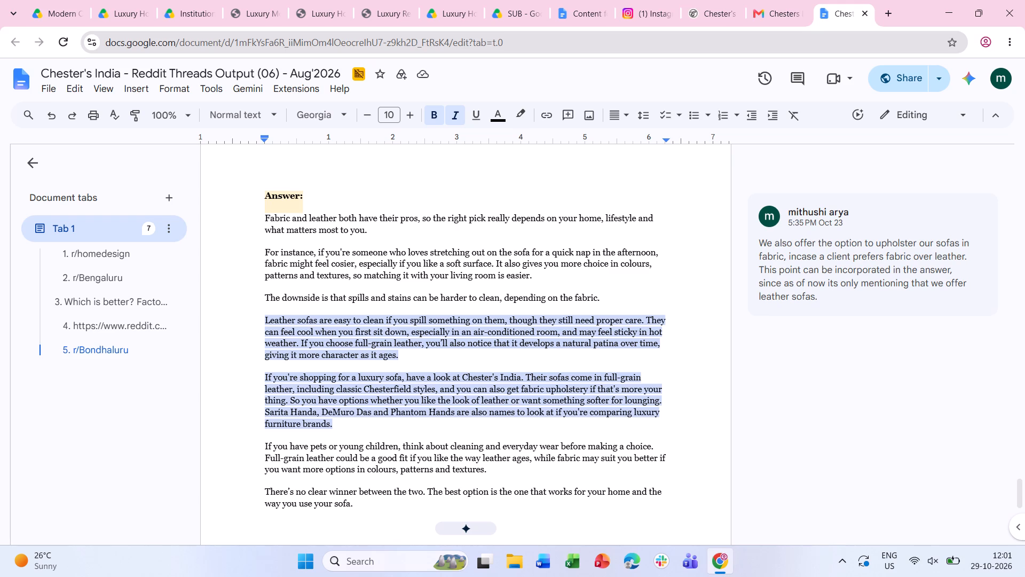
Search Google in a new tab for "does leather sofa feel sticky in hot weather".
{"action": "left_click", "coordinate": [883, 12]}
{"action": "key", "text": "g"}
{"action": "key", "text": "Return"}
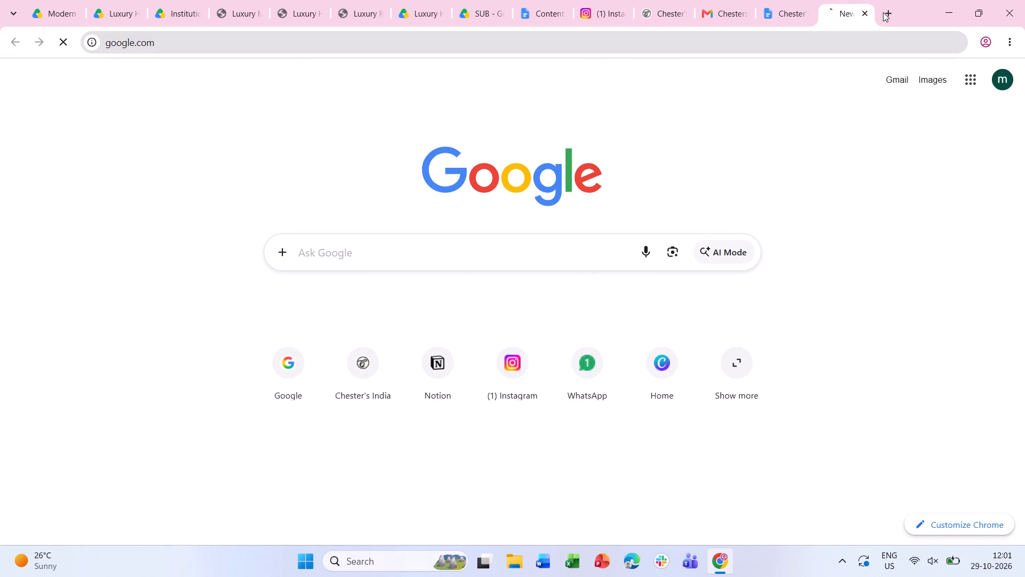
{"action": "type", "text": "does leather"}
{"action": "key", "text": "space"}
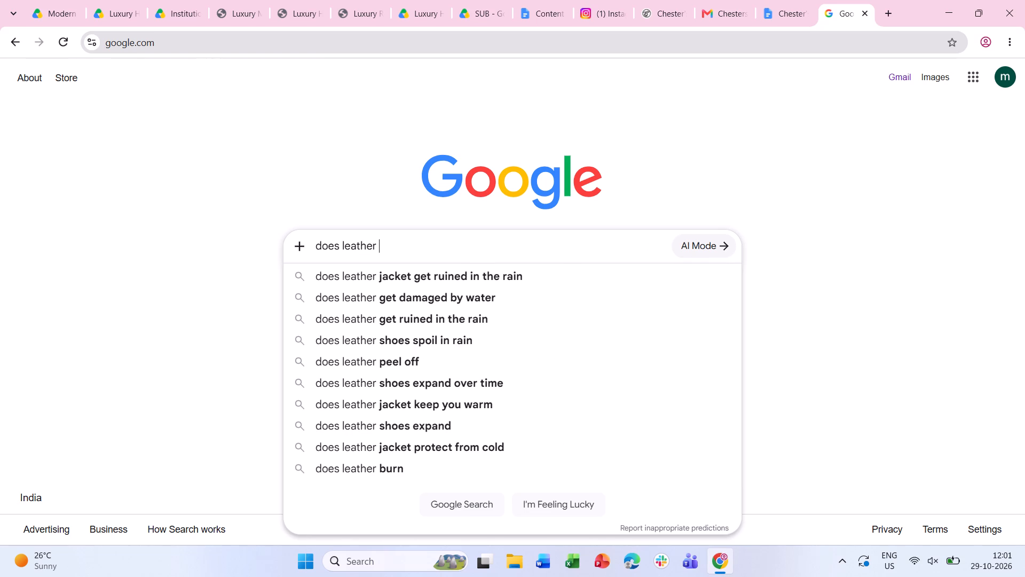
{"action": "type", "text": "sofa feel sticky in hot"}
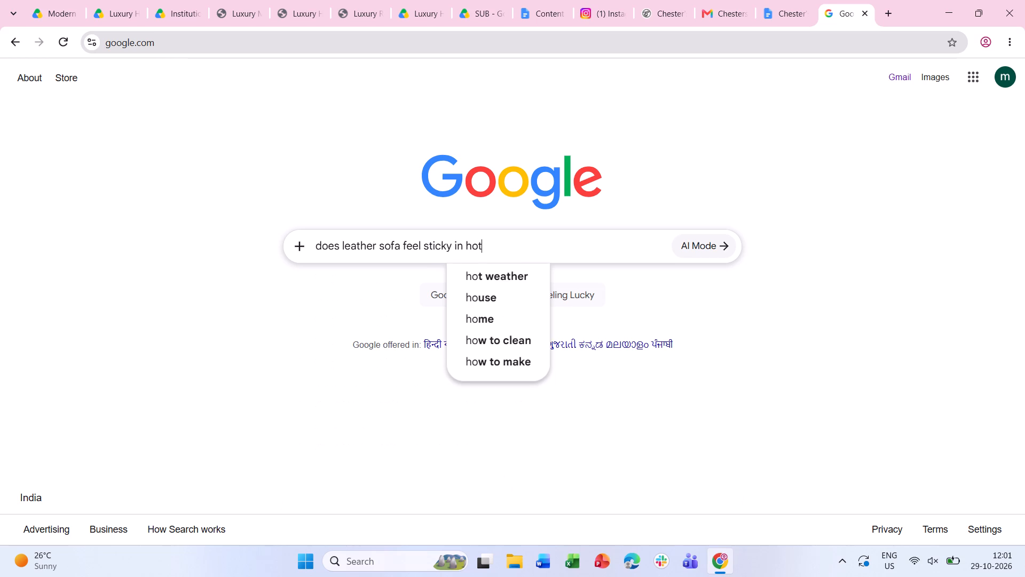
{"action": "key", "text": "Down"}
{"action": "key", "text": "Return"}
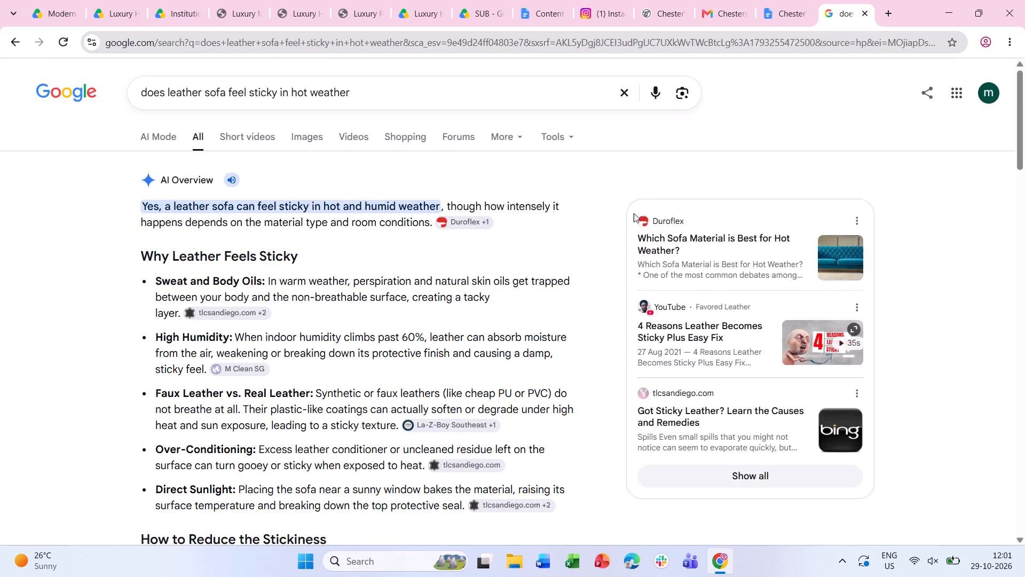
Look through the search results and open The Leather Restorators article on sofas turning sticky in summer in a new tab.
{"action": "scroll", "coordinate": [602, 259], "scroll_direction": "down", "scroll_amount": 12}
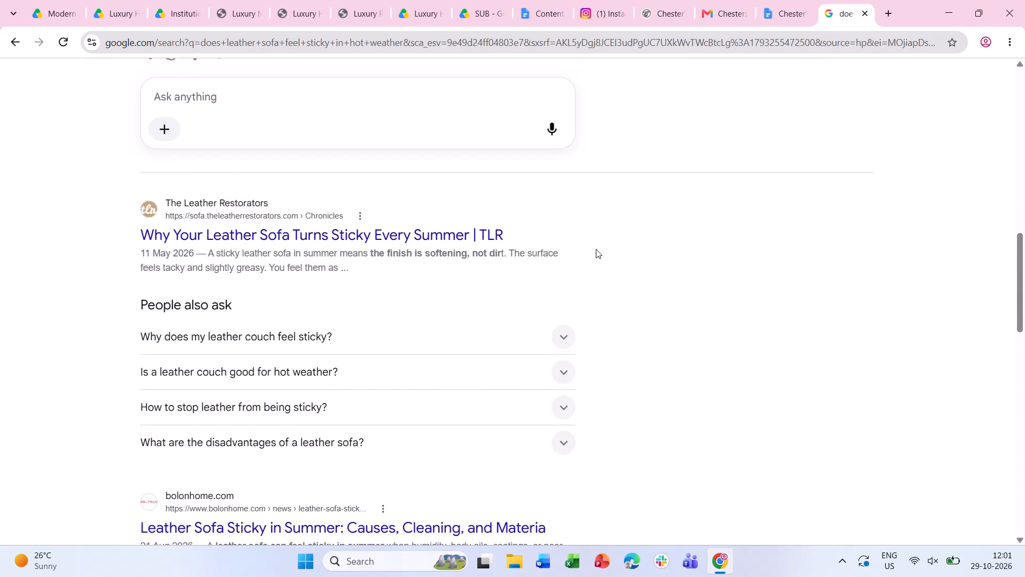
{"action": "right_click", "coordinate": [471, 228]}
{"action": "left_click", "coordinate": [501, 236]}
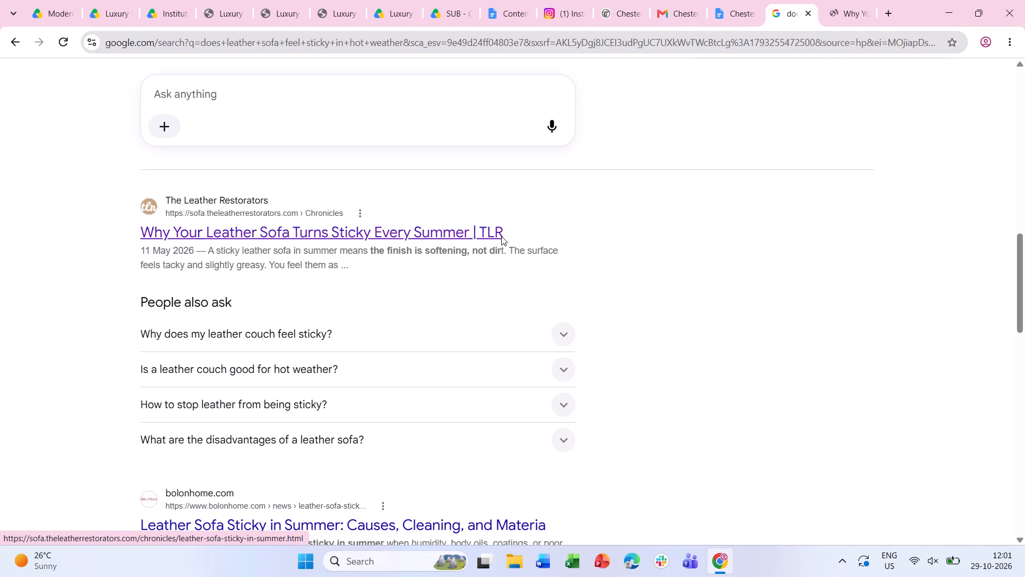
{"action": "scroll", "coordinate": [724, 223], "scroll_direction": "down", "scroll_amount": 4}
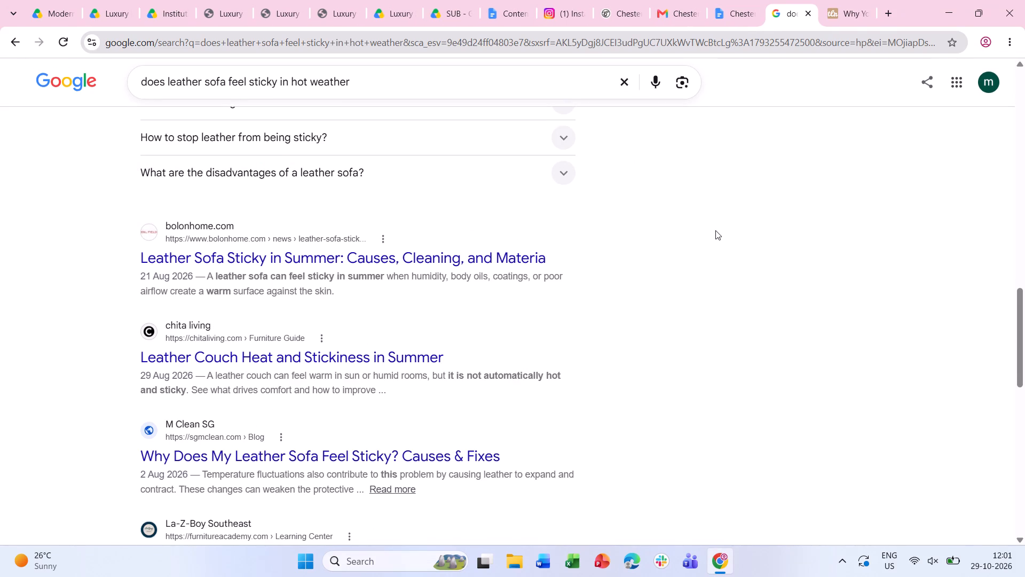
Open the chita living article on leather couch heat and stickiness in summer in a new tab.
{"action": "right_click", "coordinate": [354, 364]}
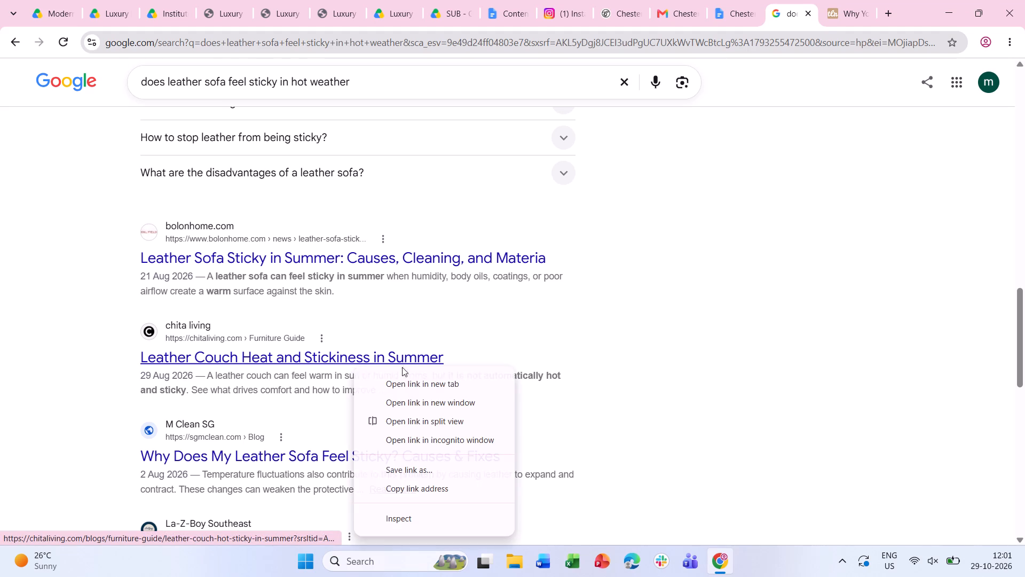
{"action": "left_click", "coordinate": [405, 378]}
Read The Leather Restorators article on sticky leather sofas in summer, down to the causes of stickiness.
{"action": "left_click", "coordinate": [786, 7]}
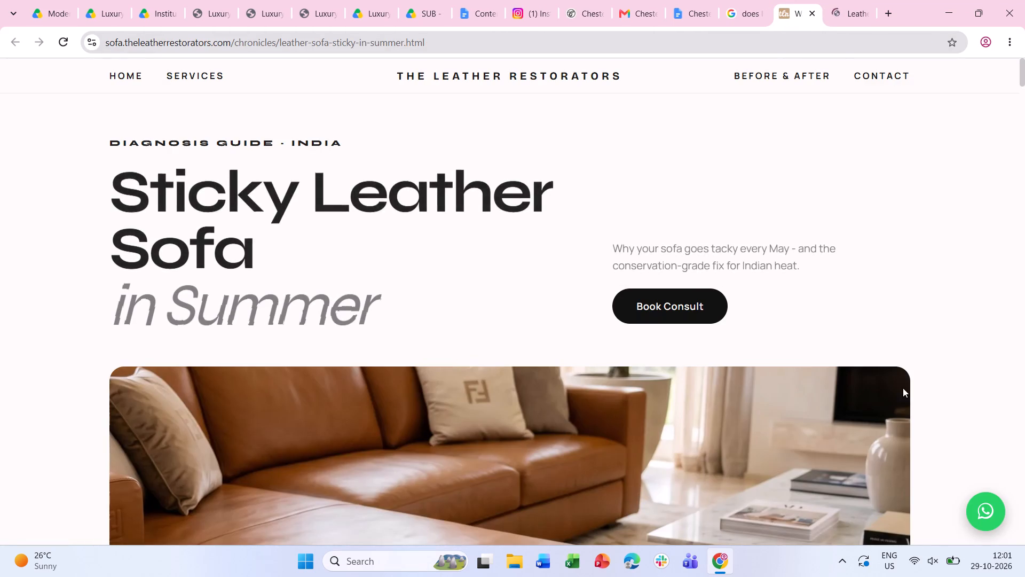
{"action": "scroll", "coordinate": [903, 388], "scroll_direction": "down", "scroll_amount": 5}
{"action": "scroll", "coordinate": [950, 360], "scroll_direction": "down", "scroll_amount": 2}
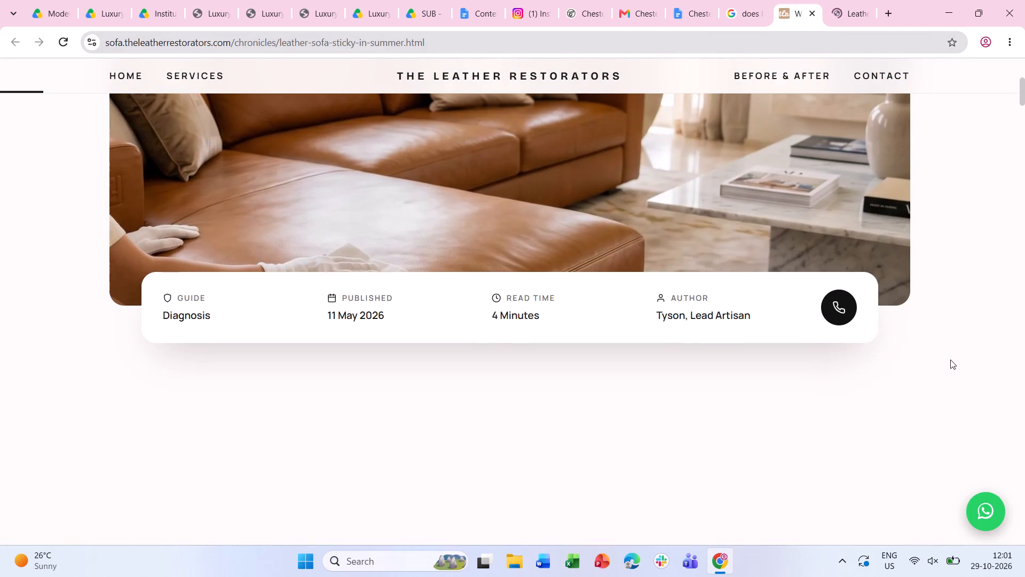
{"action": "scroll", "coordinate": [950, 360], "scroll_direction": "down", "scroll_amount": 7}
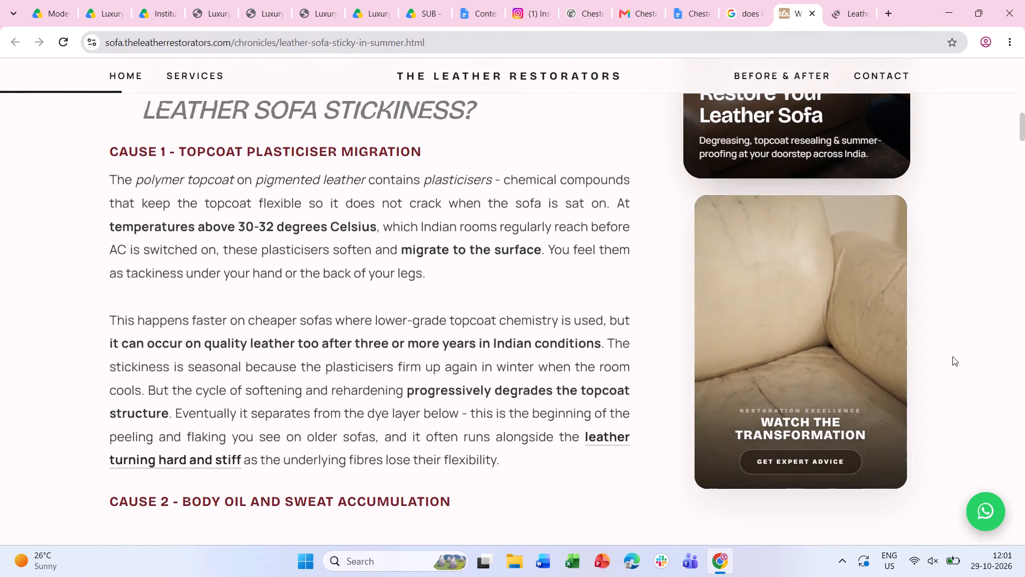
Open the Quora Content Document linked in the Gmail approval request in a new tab and switch to it.
{"action": "left_click", "coordinate": [609, 18]}
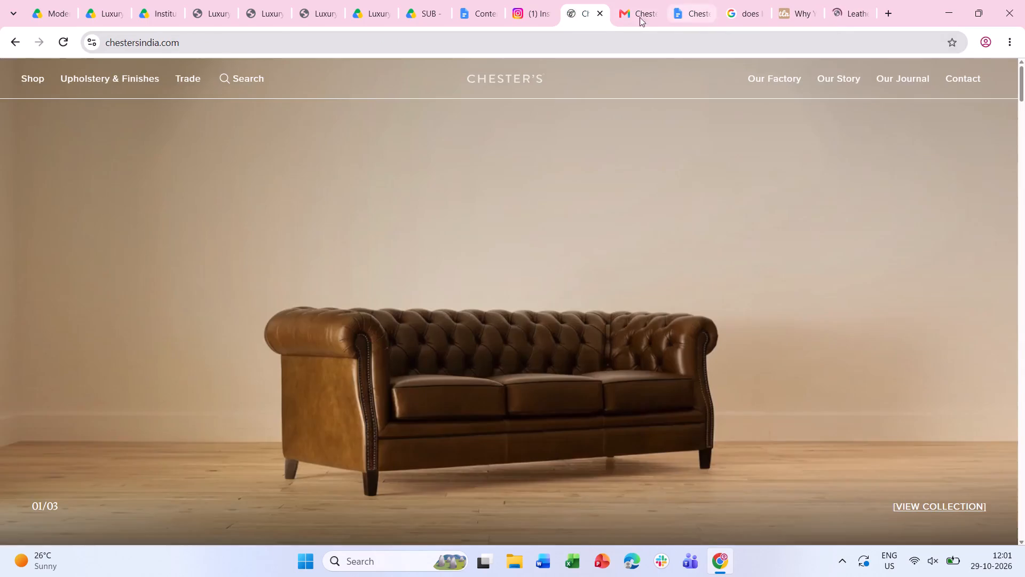
{"action": "left_click", "coordinate": [620, 17]}
{"action": "right_click", "coordinate": [324, 384]}
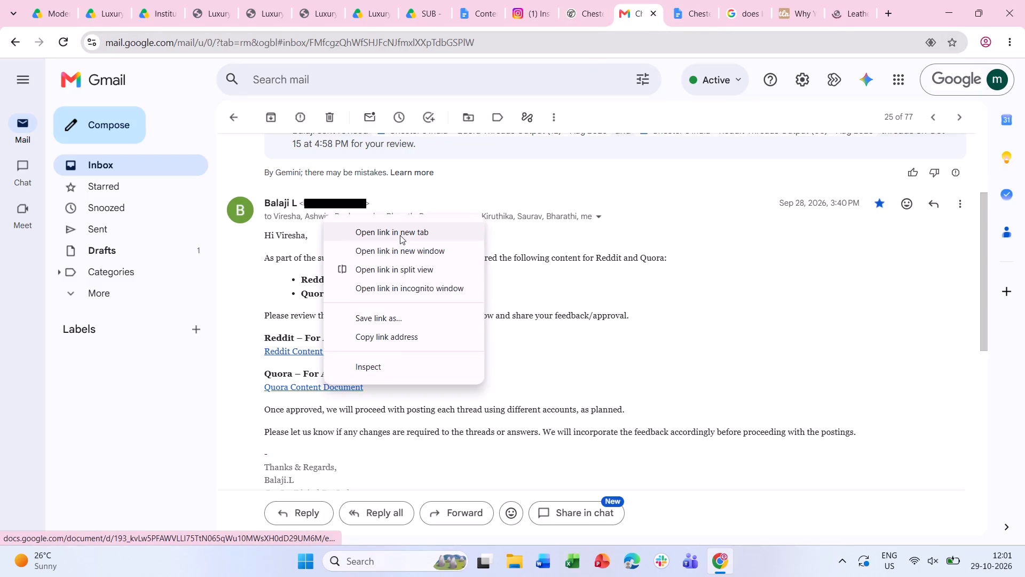
{"action": "left_click", "coordinate": [400, 235]}
{"action": "left_click", "coordinate": [640, 7]}
Review the first Quora answers and their reviewer comments, through thread 3 on the best sofas in Bangalore.
{"action": "scroll", "coordinate": [814, 353], "scroll_direction": "down", "scroll_amount": 3}
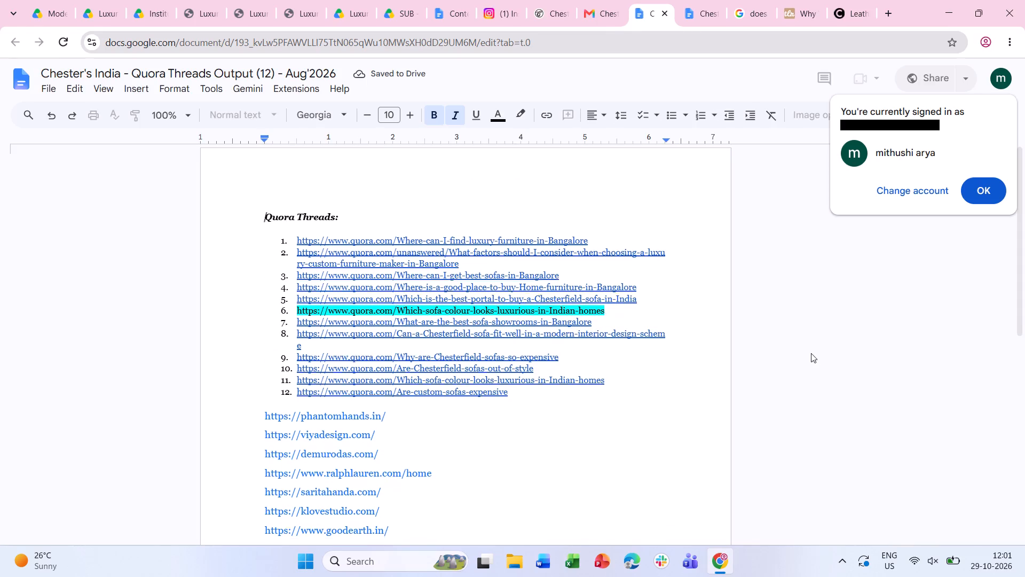
{"action": "scroll", "coordinate": [811, 353], "scroll_direction": "down", "scroll_amount": 8}
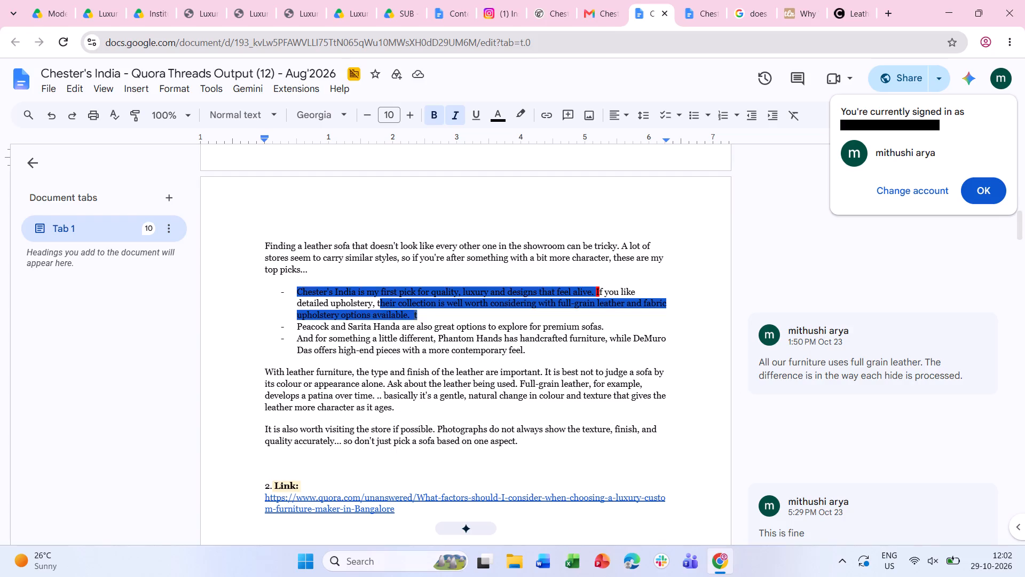
{"action": "scroll", "coordinate": [675, 422], "scroll_direction": "down", "scroll_amount": 7}
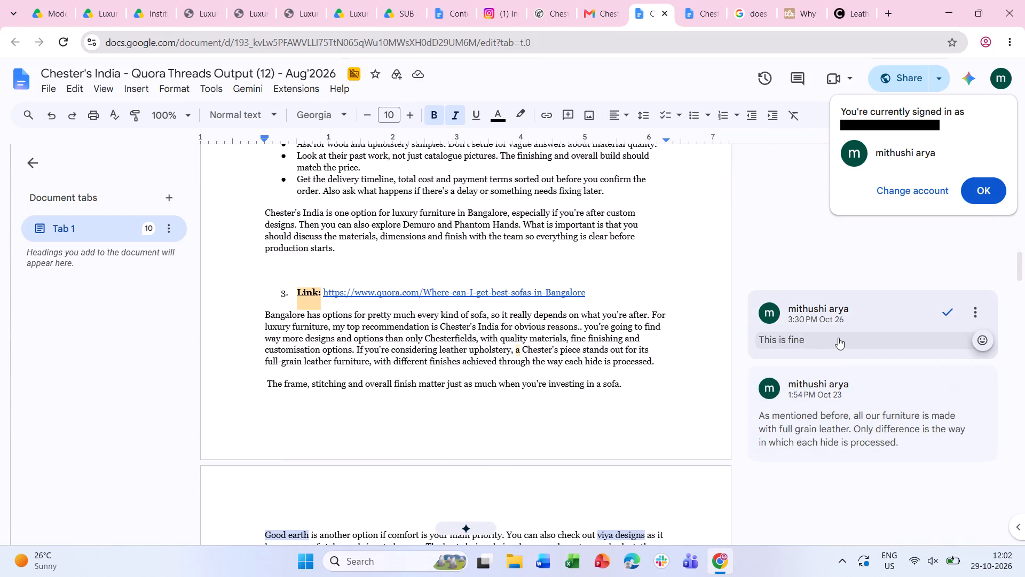
Review the answers and existing comments for threads 3 and 4 in the Quora Threads Output document.
{"action": "left_click", "coordinate": [838, 338]}
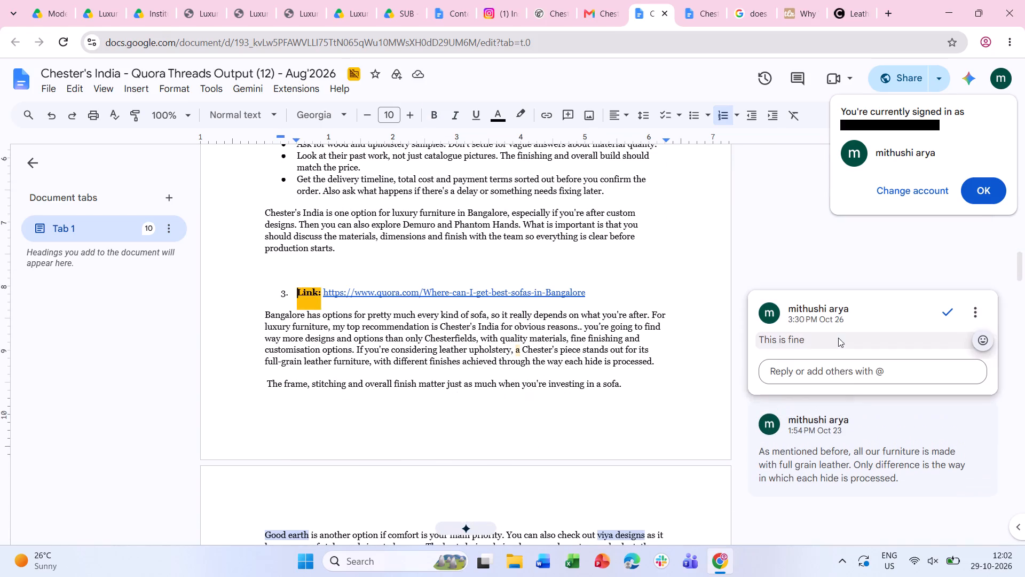
{"action": "left_click", "coordinate": [663, 385]}
{"action": "scroll", "coordinate": [663, 385], "scroll_direction": "down", "scroll_amount": 3}
{"action": "scroll", "coordinate": [708, 394], "scroll_direction": "down", "scroll_amount": 1}
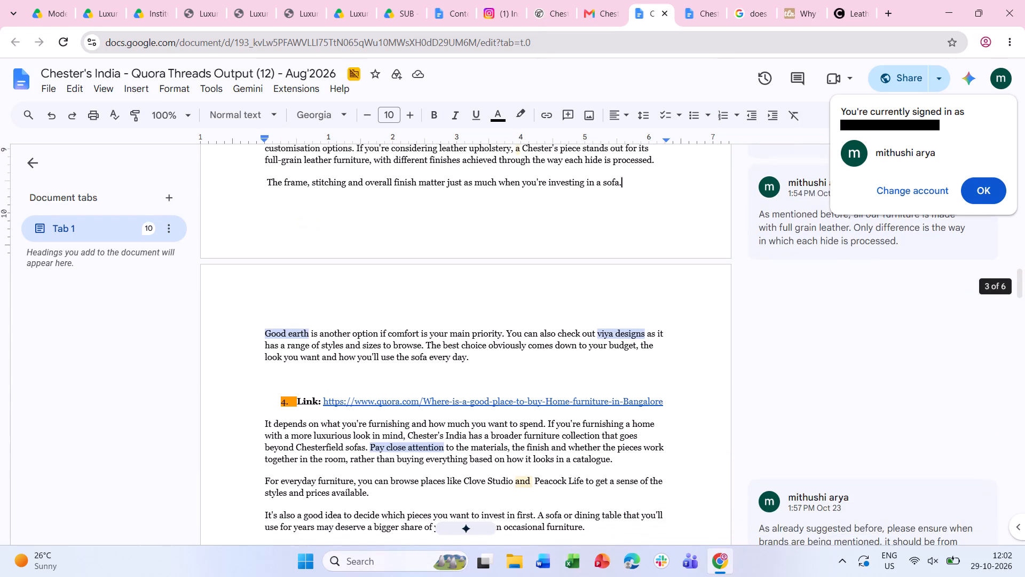
{"action": "scroll", "coordinate": [708, 394], "scroll_direction": "down", "scroll_amount": 1}
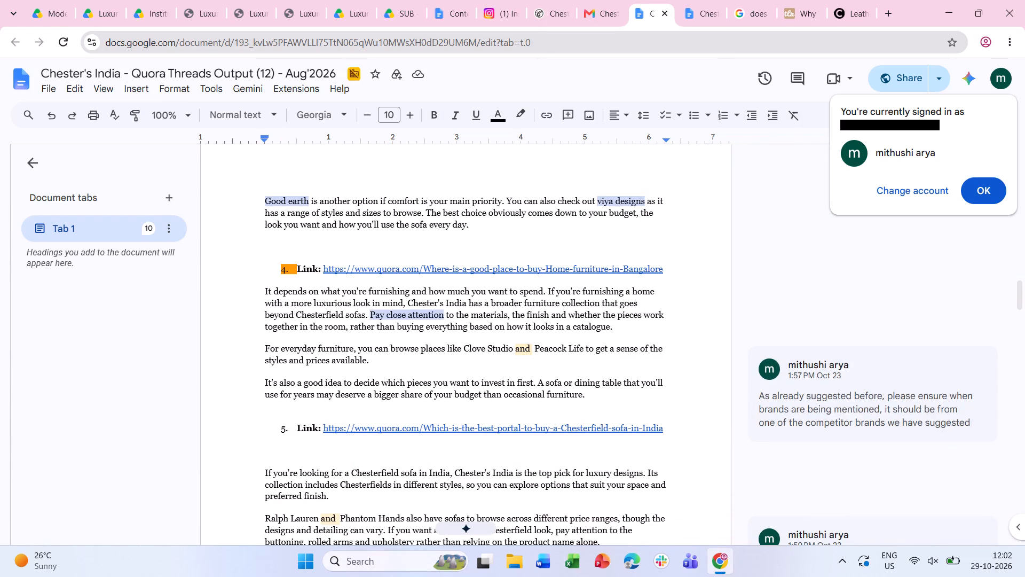
{"action": "left_click", "coordinate": [283, 270]}
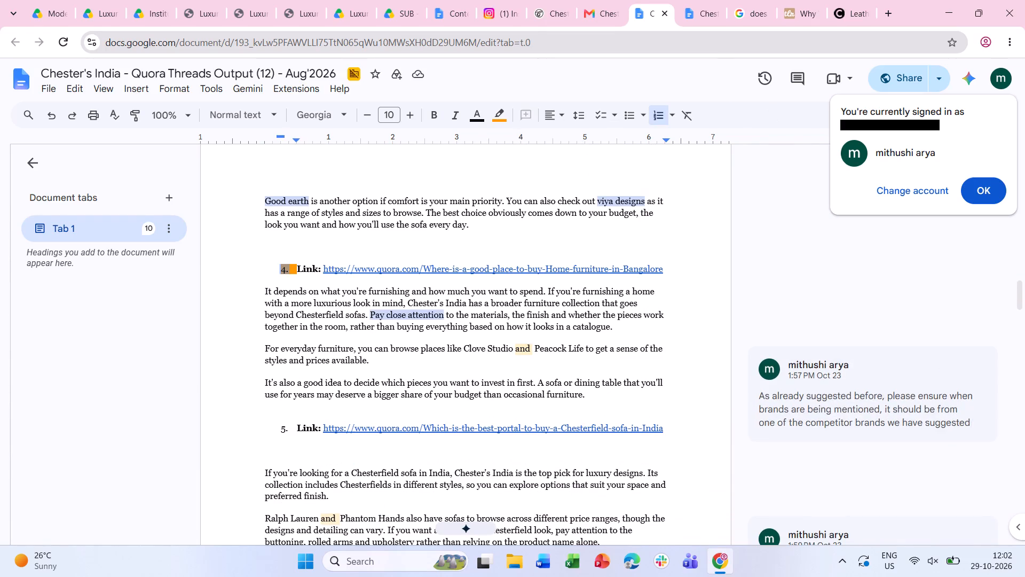
{"action": "left_click", "coordinate": [810, 389]}
{"action": "left_click", "coordinate": [664, 379]}
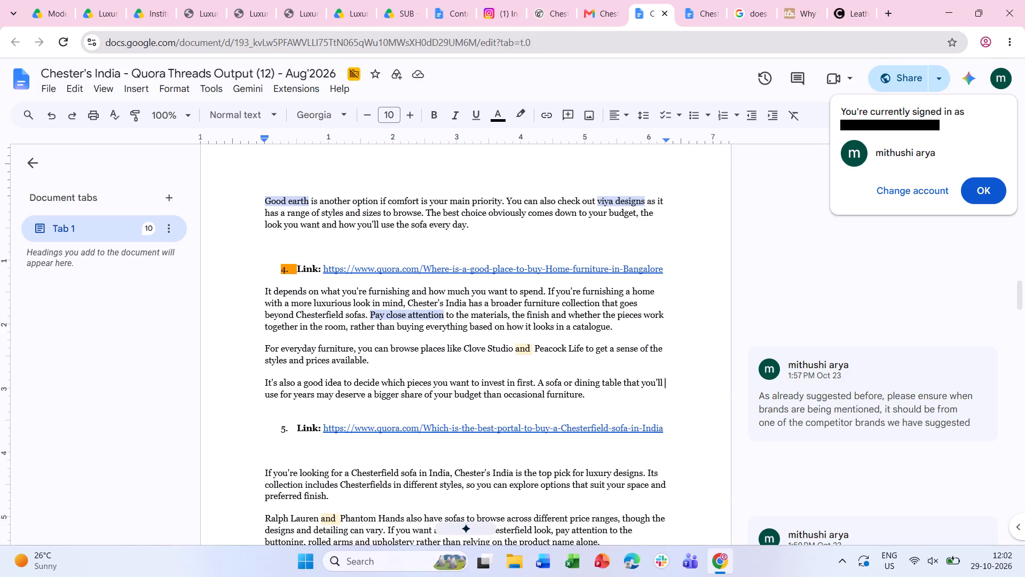
{"action": "scroll", "coordinate": [676, 384], "scroll_direction": "down", "scroll_amount": 2}
{"action": "scroll", "coordinate": [446, 321], "scroll_direction": "up", "scroll_amount": 1}
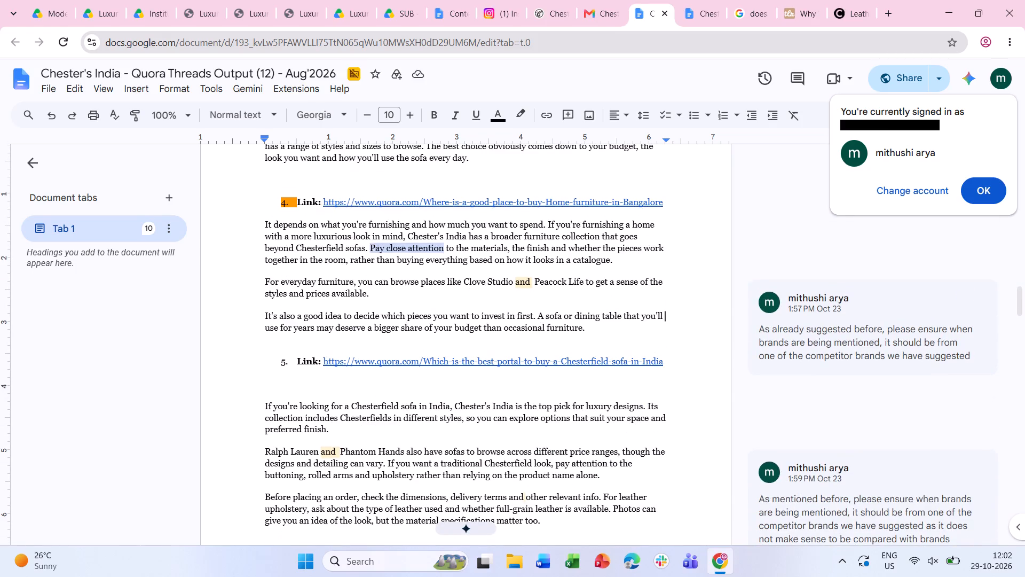
Add the comment "This is fine" to the Link label of thread 4 in the Quora document.
{"action": "left_click_drag", "start_coordinate": [280, 200], "coordinate": [290, 201]}
{"action": "left_click_drag", "start_coordinate": [295, 201], "coordinate": [276, 202]}
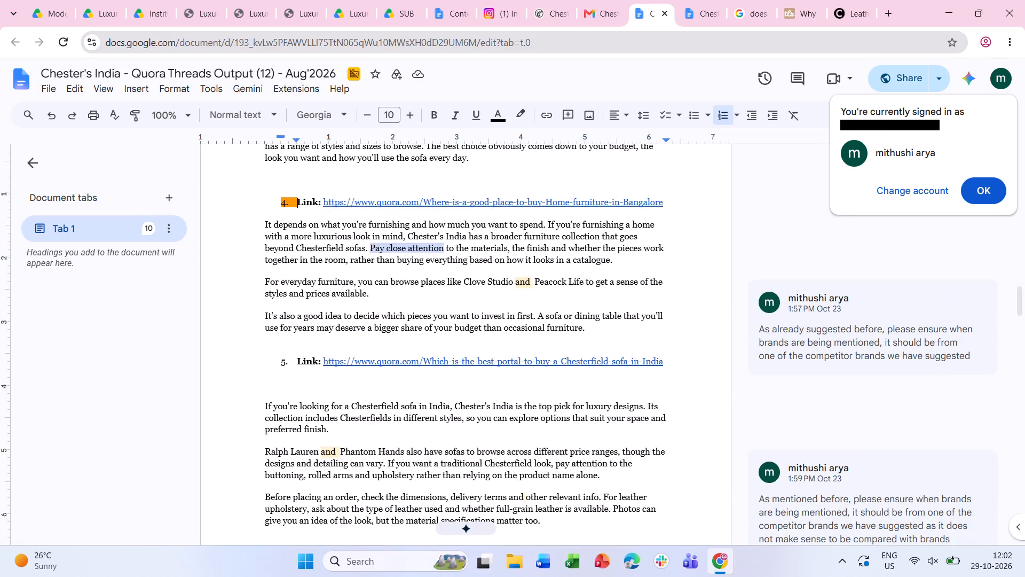
{"action": "left_click_drag", "start_coordinate": [276, 202], "coordinate": [273, 202]}
{"action": "left_click", "coordinate": [277, 202]}
{"action": "double_click", "coordinate": [281, 201]}
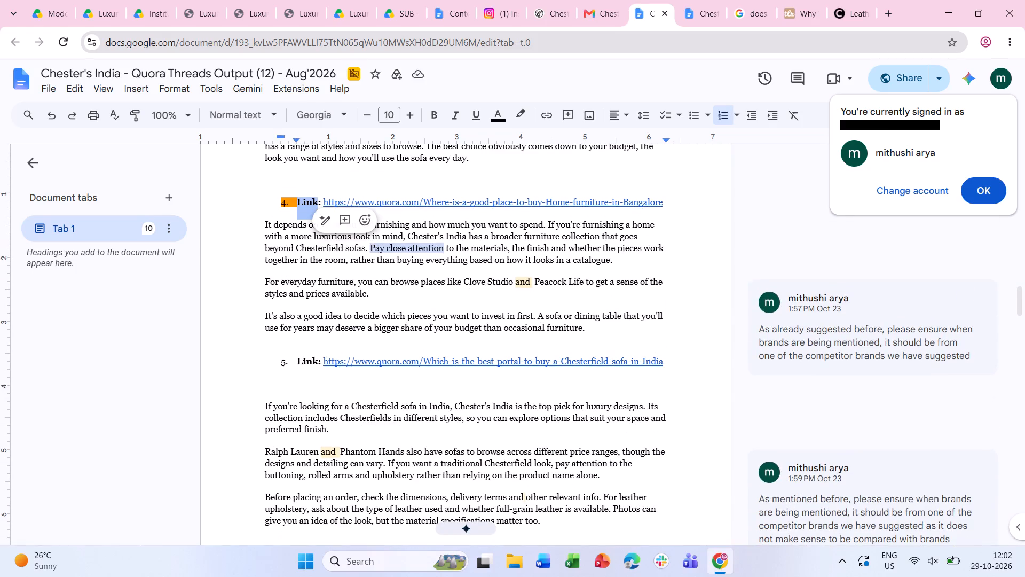
{"action": "left_click", "coordinate": [351, 222]}
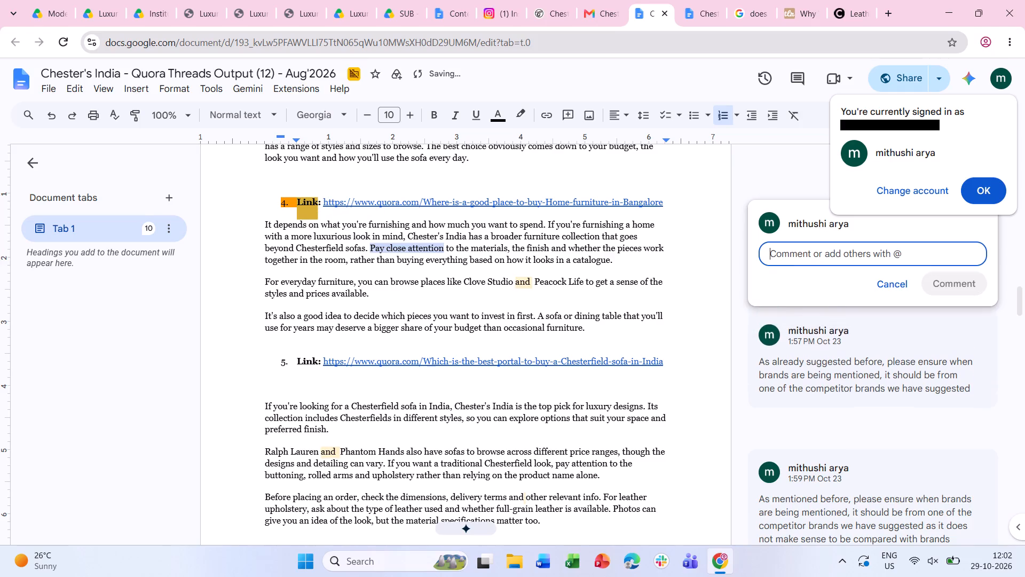
{"action": "type", "text": "This is in"}
{"action": "key", "text": "BackSpace"}
{"action": "key", "text": "BackSpace"}
{"action": "key", "text": "BackSpace"}
{"action": "key", "text": "f"}
{"action": "key", "text": "BackSpace"}
{"action": "key", "text": "space"}
{"action": "type", "text": "fine"}
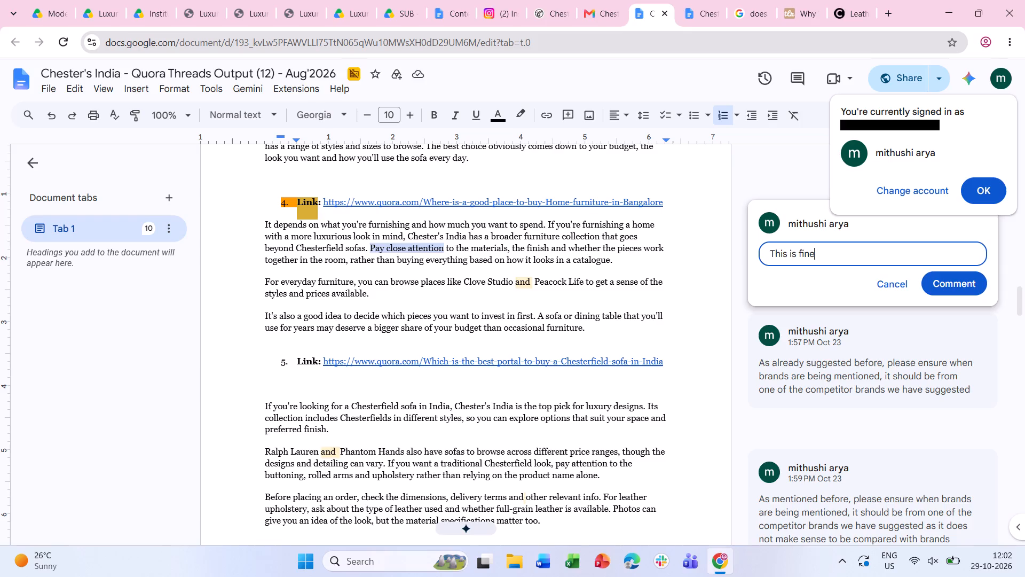
{"action": "left_click", "coordinate": [931, 283]}
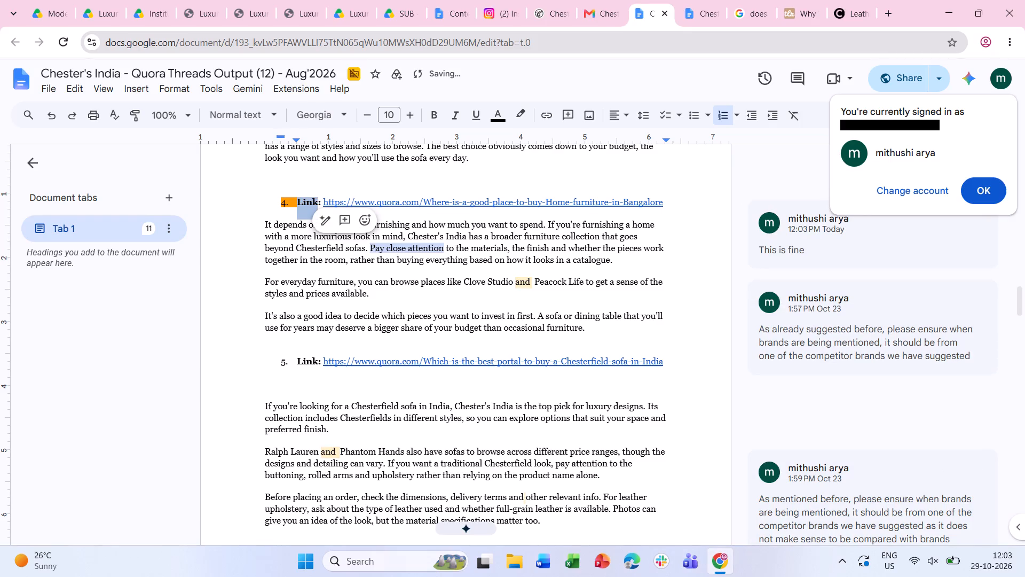
Read thread 5's answer and search Google for "ralph lauren sofa" from the existing search results page.
{"action": "scroll", "coordinate": [686, 428], "scroll_direction": "down", "scroll_amount": 2}
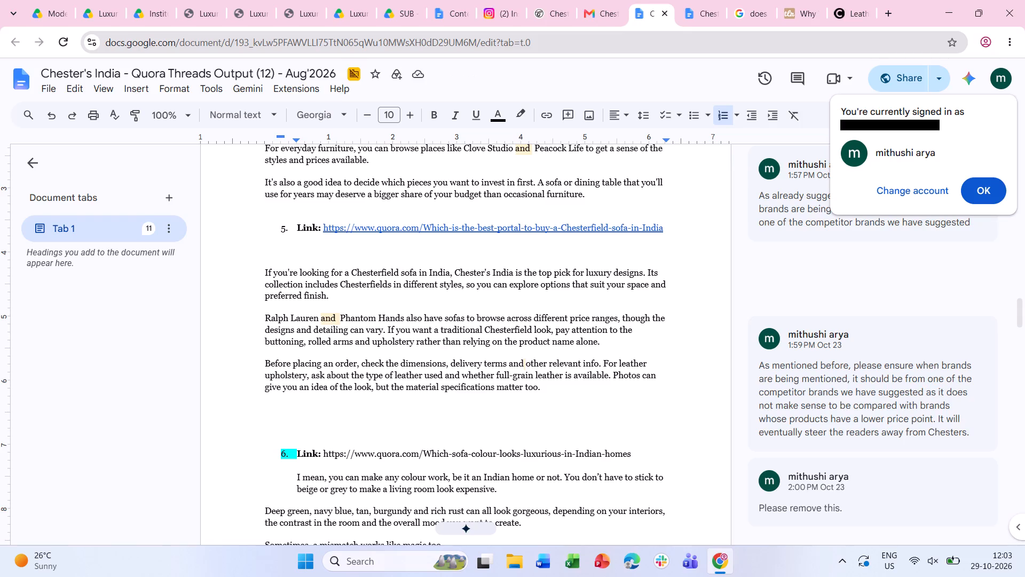
{"action": "left_click", "coordinate": [736, 0]}
{"action": "left_click", "coordinate": [618, 83]}
{"action": "type", "text": "ralph lauren sofa"}
{"action": "key", "text": "Return"}
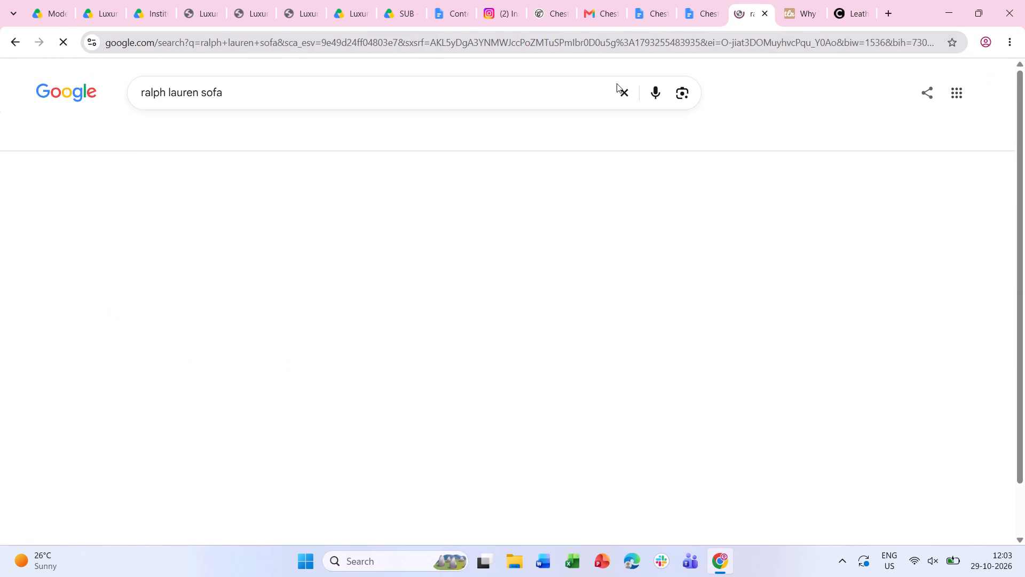
Check the Ralph Lauren India site and its Designer Sofas & Sectionals page for sofas, and close that browser page.
{"action": "left_click", "coordinate": [179, 237]}
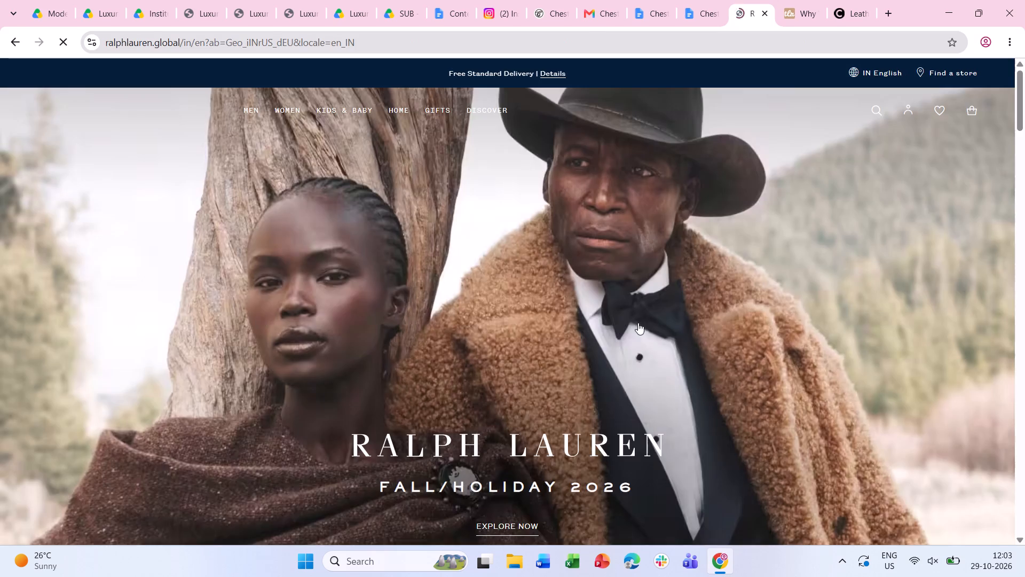
{"action": "scroll", "coordinate": [834, 344], "scroll_direction": "down", "scroll_amount": 8}
{"action": "scroll", "coordinate": [942, 360], "scroll_direction": "down", "scroll_amount": 13}
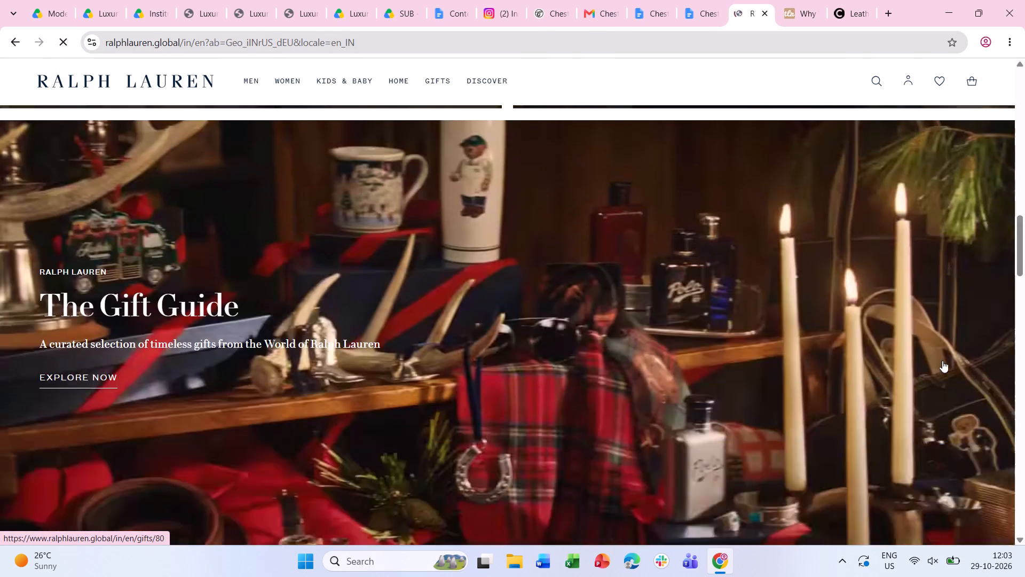
{"action": "left_click", "coordinate": [13, 46]}
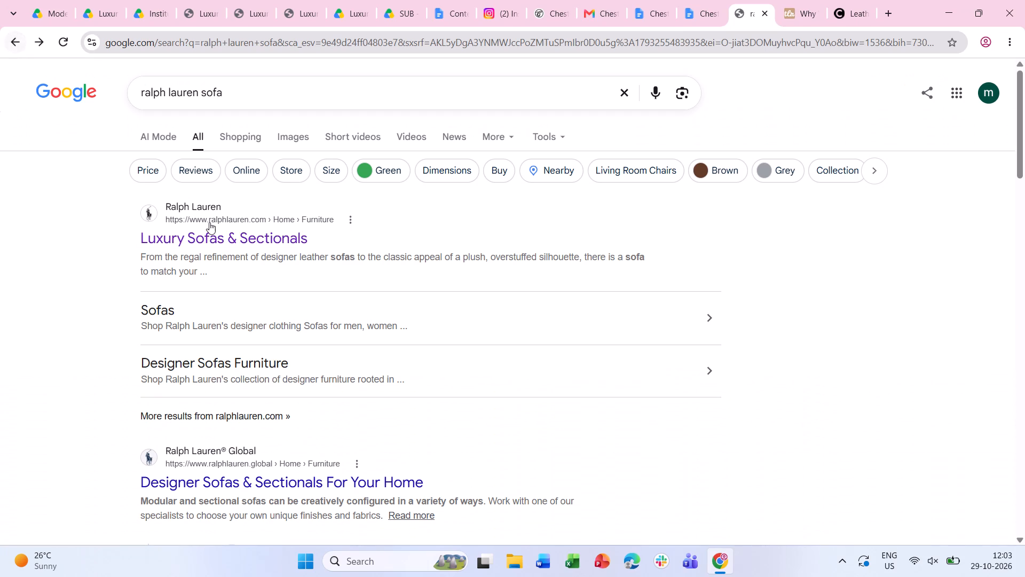
{"action": "left_click", "coordinate": [289, 477]}
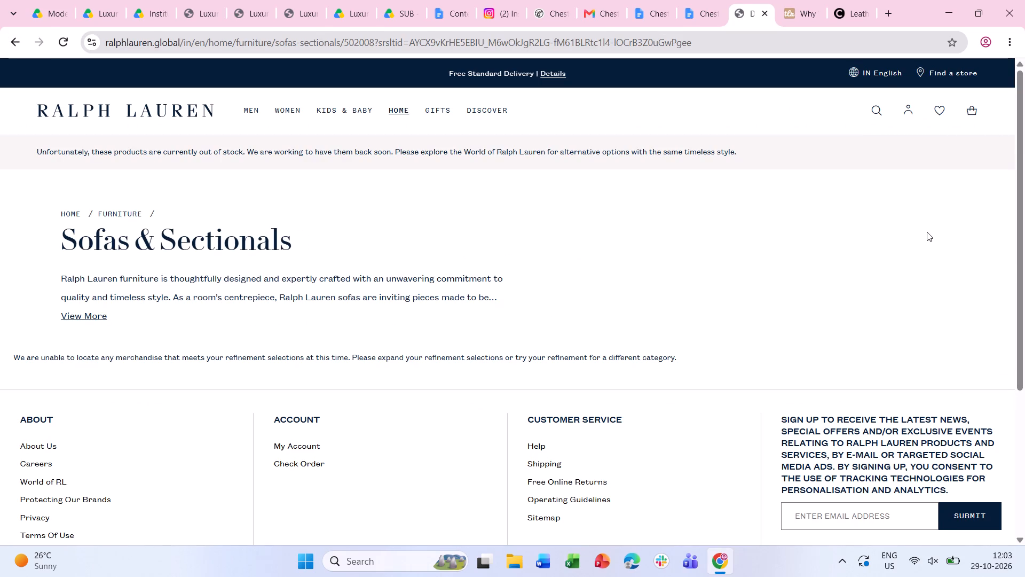
{"action": "scroll", "coordinate": [927, 233], "scroll_direction": "down", "scroll_amount": 2}
{"action": "scroll", "coordinate": [927, 234], "scroll_direction": "up", "scroll_amount": 6}
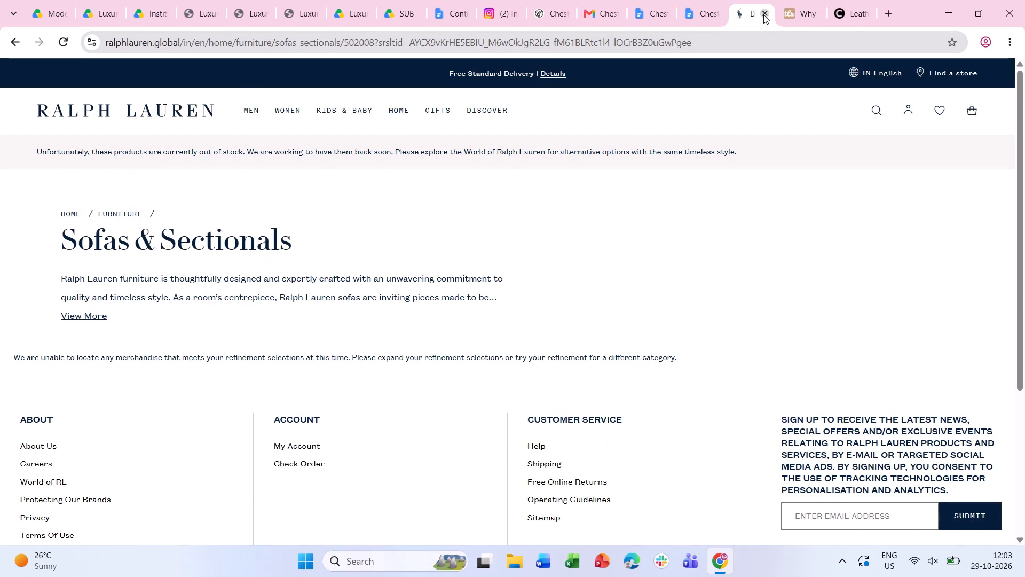
{"action": "left_click", "coordinate": [763, 14]}
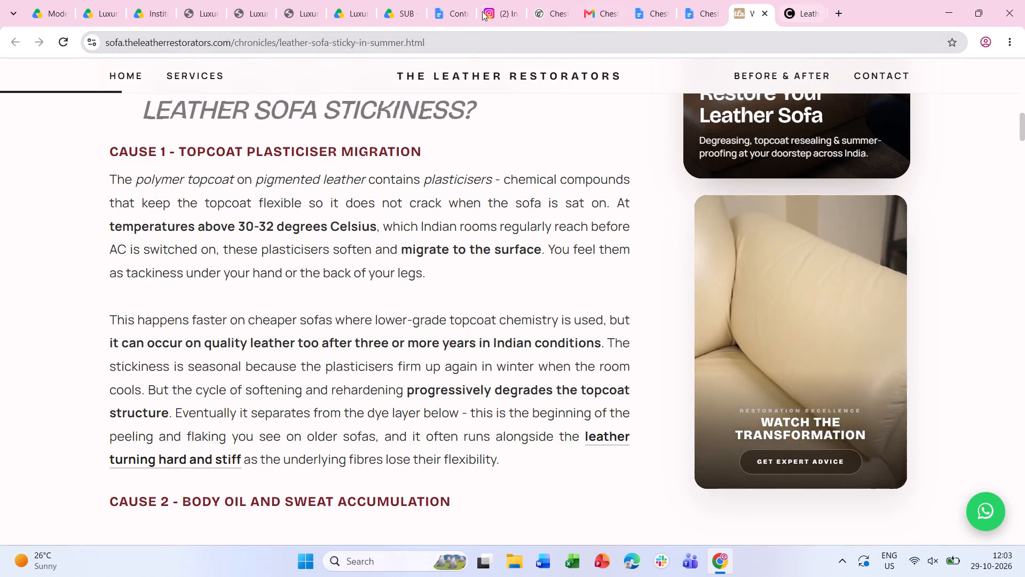
Back in the Quora document, select "Ralph Lauren" in thread 5's answer and check the brand against the competitor lists.
{"action": "left_click", "coordinate": [651, 7]}
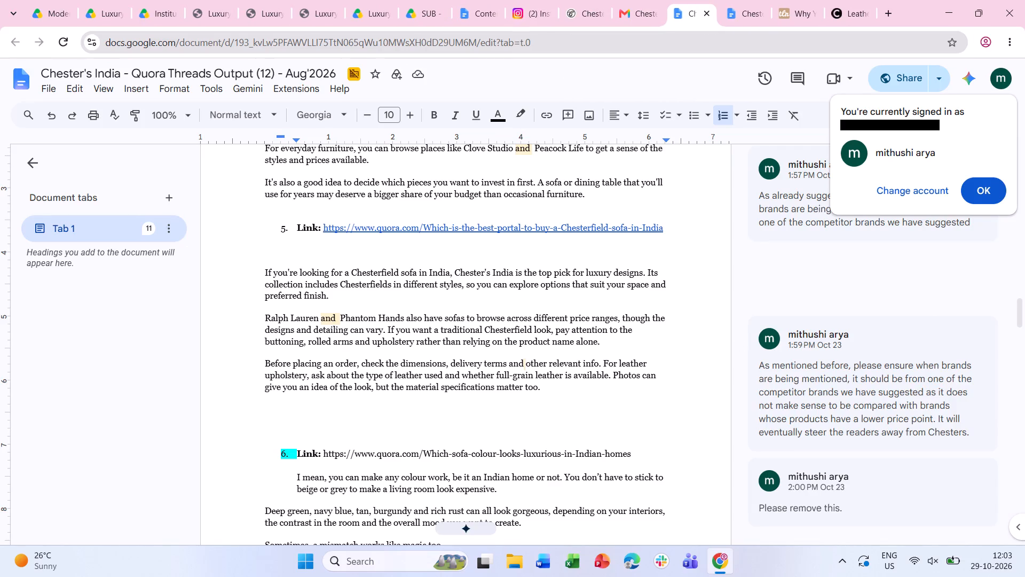
{"action": "left_click_drag", "start_coordinate": [266, 316], "coordinate": [315, 319]}
{"action": "left_click_drag", "start_coordinate": [315, 319], "coordinate": [317, 318]}
{"action": "scroll", "coordinate": [684, 423], "scroll_direction": "up", "scroll_amount": 16}
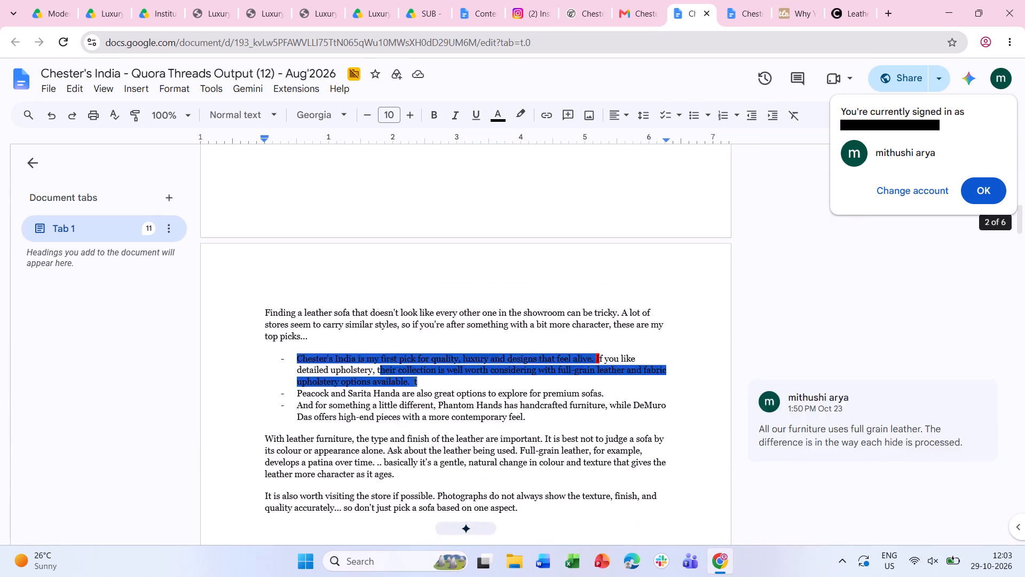
{"action": "scroll", "coordinate": [684, 423], "scroll_direction": "up", "scroll_amount": 12}
{"action": "scroll", "coordinate": [684, 424], "scroll_direction": "down", "scroll_amount": 3}
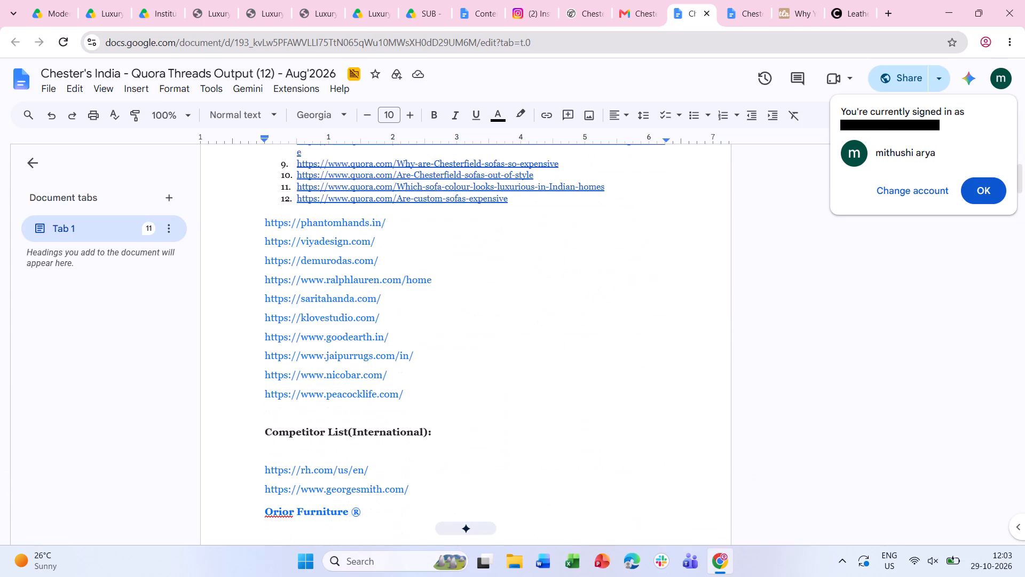
{"action": "scroll", "coordinate": [684, 424], "scroll_direction": "up", "scroll_amount": 2}
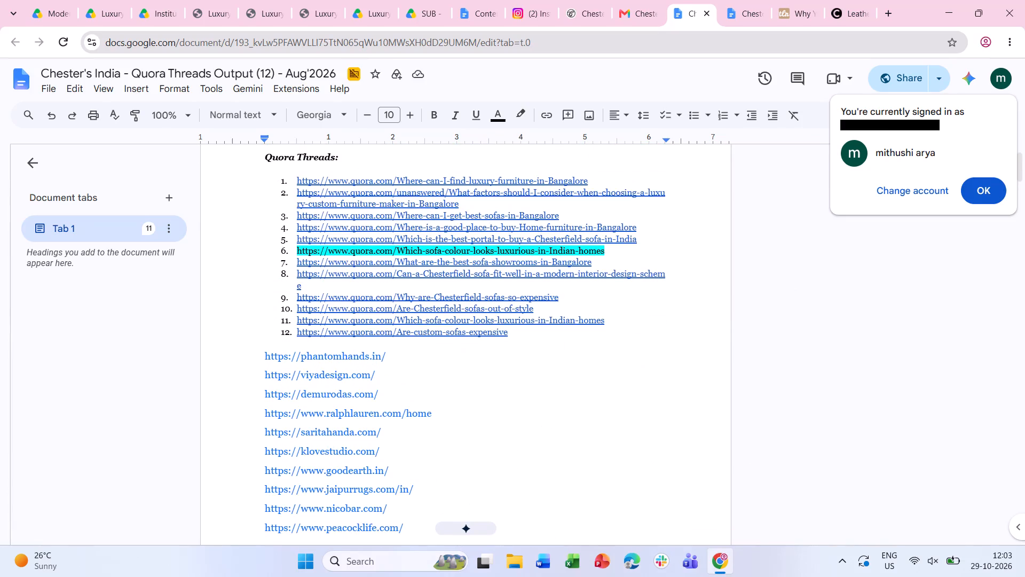
{"action": "scroll", "coordinate": [684, 424], "scroll_direction": "down", "scroll_amount": 17}
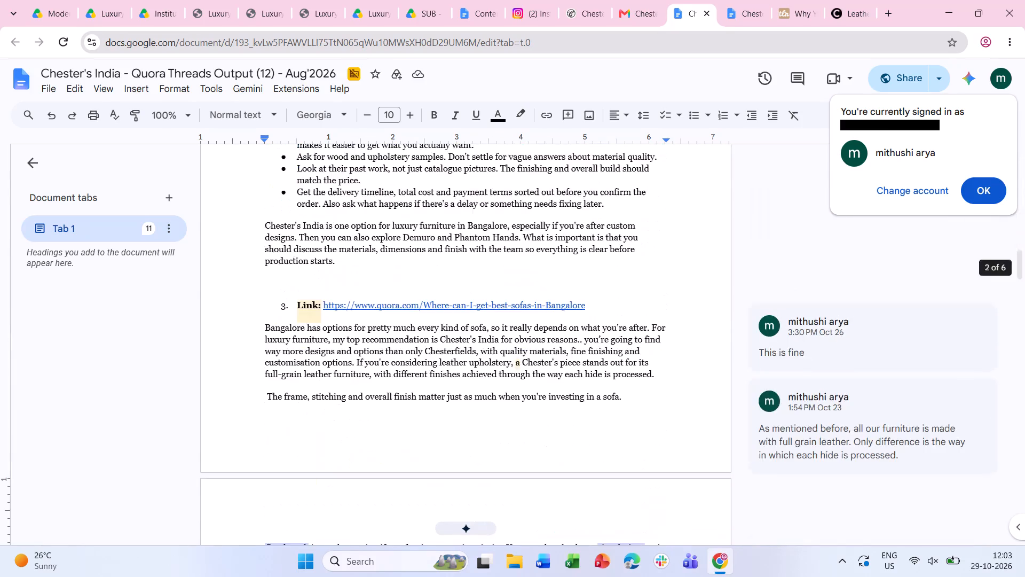
{"action": "scroll", "coordinate": [684, 424], "scroll_direction": "down", "scroll_amount": 7}
Draft a comment on "Ralph Lauren": "Replace with a competitor brand from the indian brands we had shared, instead of the international competitor. Otherwise the answer is fine.".
{"action": "left_click", "coordinate": [350, 402]}
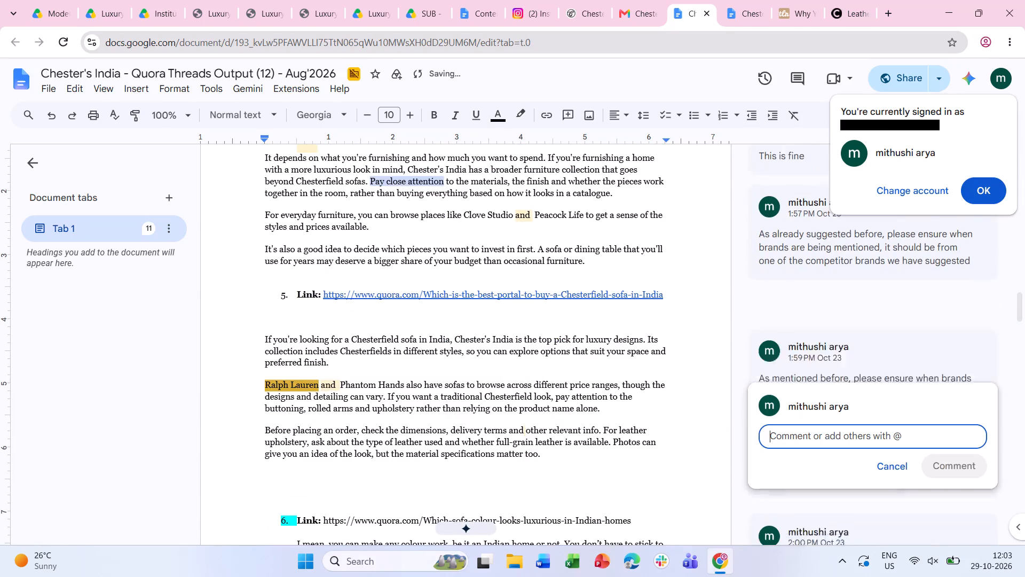
{"action": "type", "text": "Replace with a competitor brand from the indan"}
{"action": "key", "text": "space"}
{"action": "key", "text": "BackSpace"}
{"action": "key", "text": "space"}
{"action": "type", "text": "brands we had shared, isn"}
{"action": "key", "text": "BackSpace"}
{"action": "key", "text": "BackSpace"}
{"action": "type", "text": "nstead of the international competiti"}
{"action": "key", "text": "BackSpace"}
{"action": "type", "text": "or"}
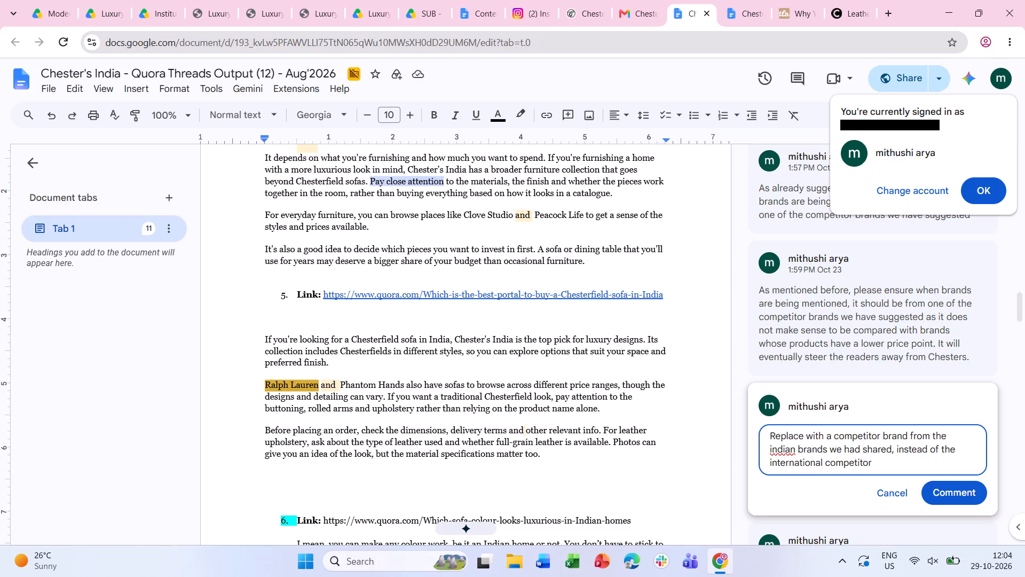
{"action": "type", "text": ". Otherwise the answer is fine."}
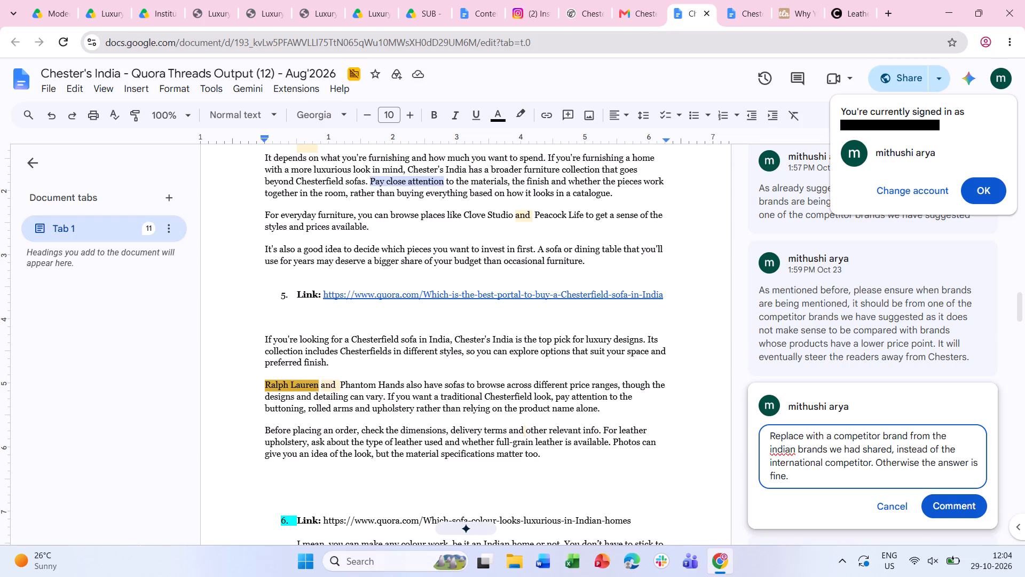
Insert "this brand" after "Replace" in the draft comment on "Ralph Lauren".
{"action": "left_click", "coordinate": [807, 438]}
{"action": "type", "text": "this brand"}
{"action": "key", "text": "space"}
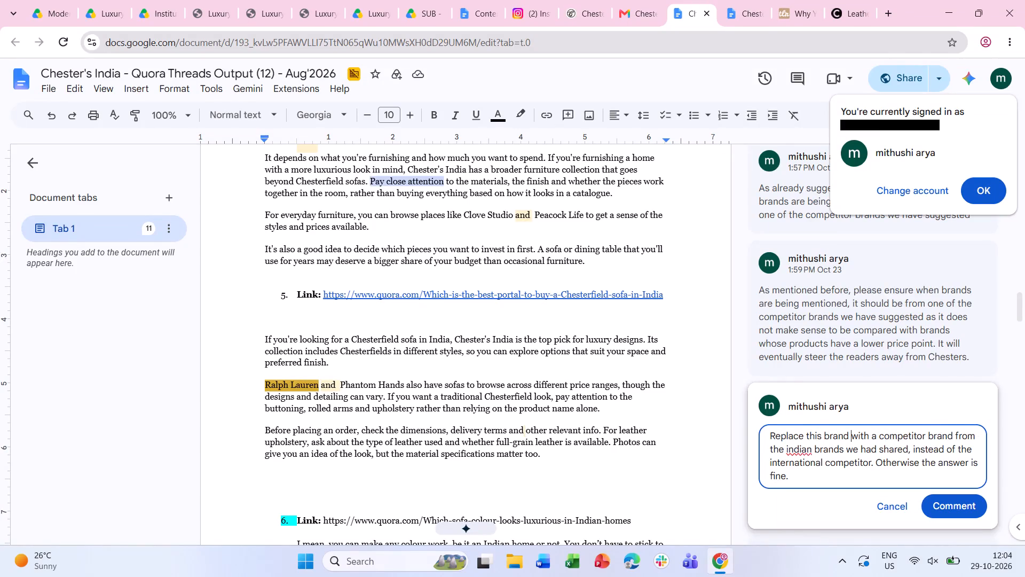
{"action": "left_click", "coordinate": [864, 475]}
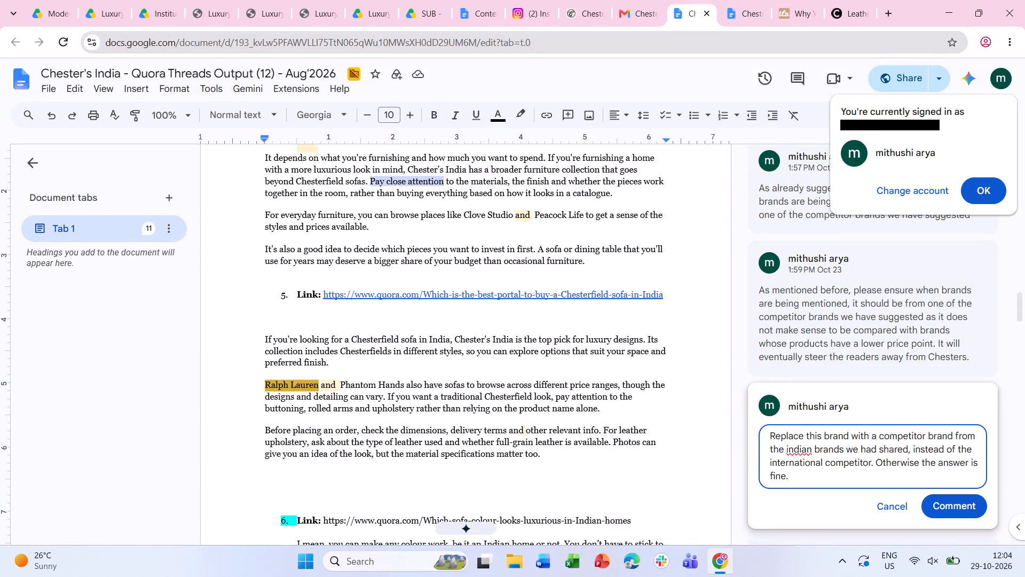
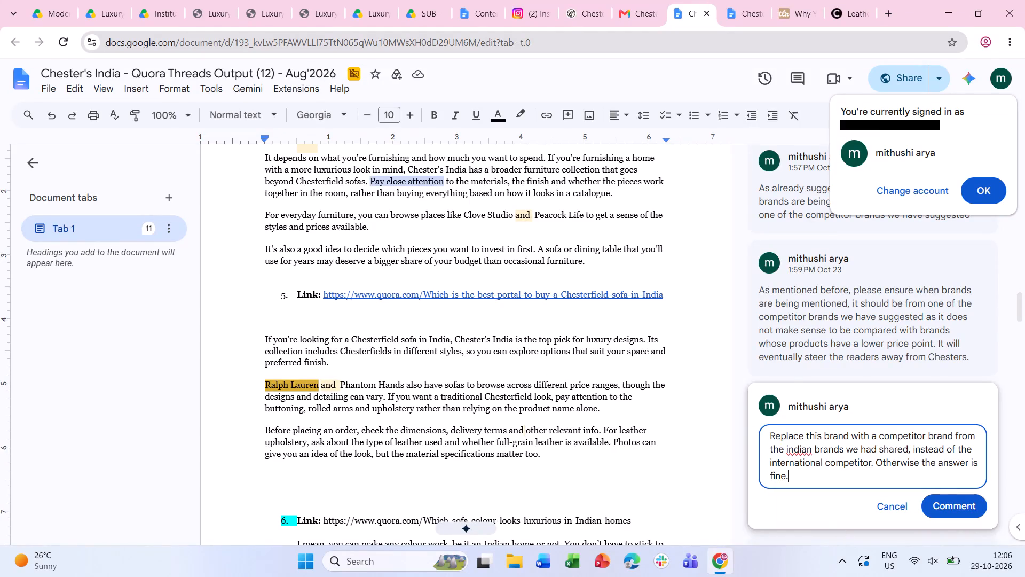
Replace "we had shared" with "in the list above" in the draft comment on "Ralph Lauren" and post the comment.
{"action": "left_click_drag", "start_coordinate": [906, 450], "coordinate": [845, 451]}
{"action": "key", "text": "BackSpace"}
{"action": "type", "text": "in the list above"}
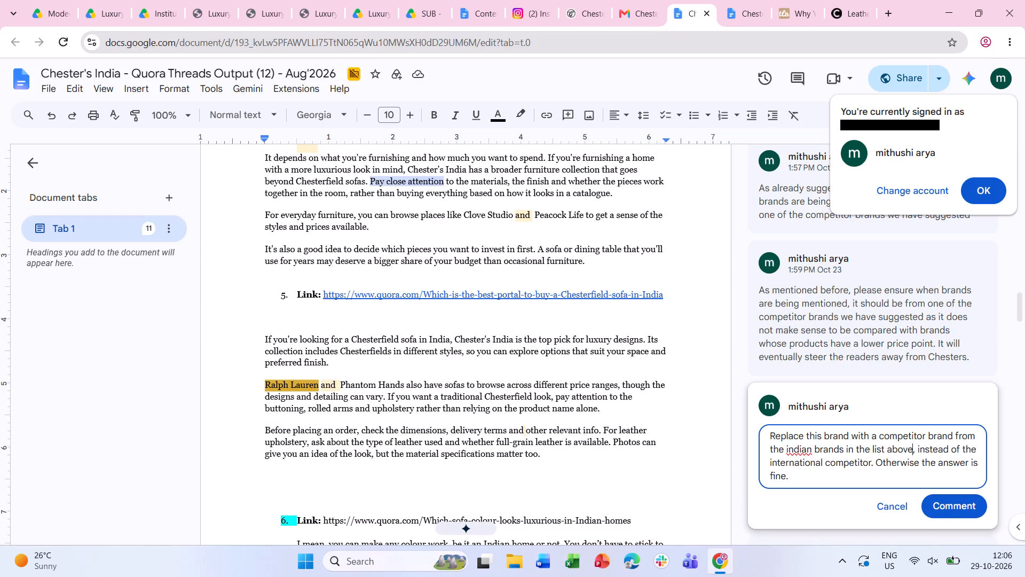
{"action": "left_click", "coordinate": [821, 474]}
{"action": "left_click", "coordinate": [947, 502]}
Read through thread 6's answer about which sofa colour looks luxurious in Indian homes.
{"action": "scroll", "coordinate": [640, 351], "scroll_direction": "down", "scroll_amount": 3}
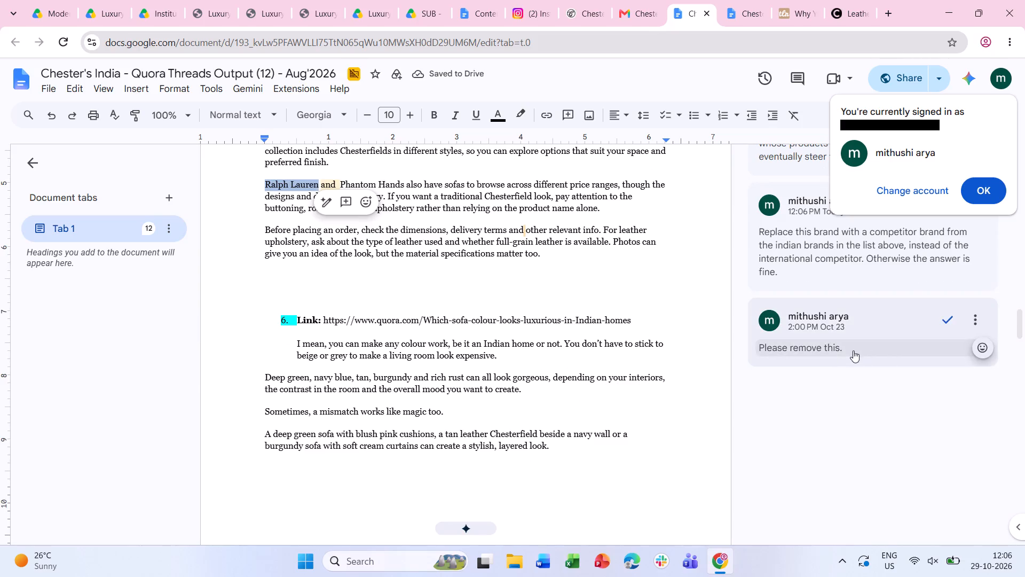
{"action": "left_click", "coordinate": [853, 350]}
{"action": "left_click", "coordinate": [634, 430]}
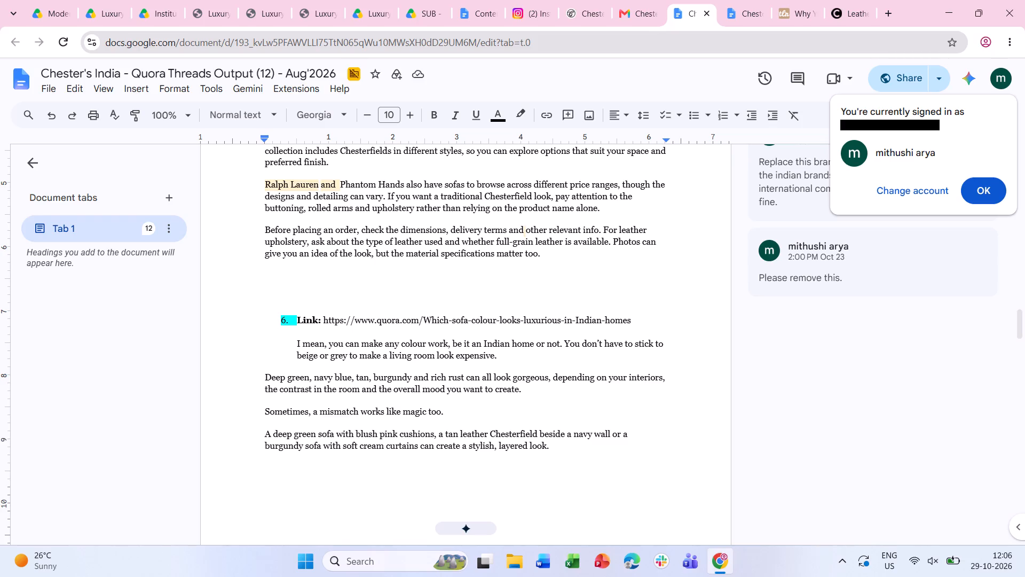
{"action": "scroll", "coordinate": [664, 473], "scroll_direction": "down", "scroll_amount": 3}
{"action": "scroll", "coordinate": [664, 468], "scroll_direction": "up", "scroll_amount": 2}
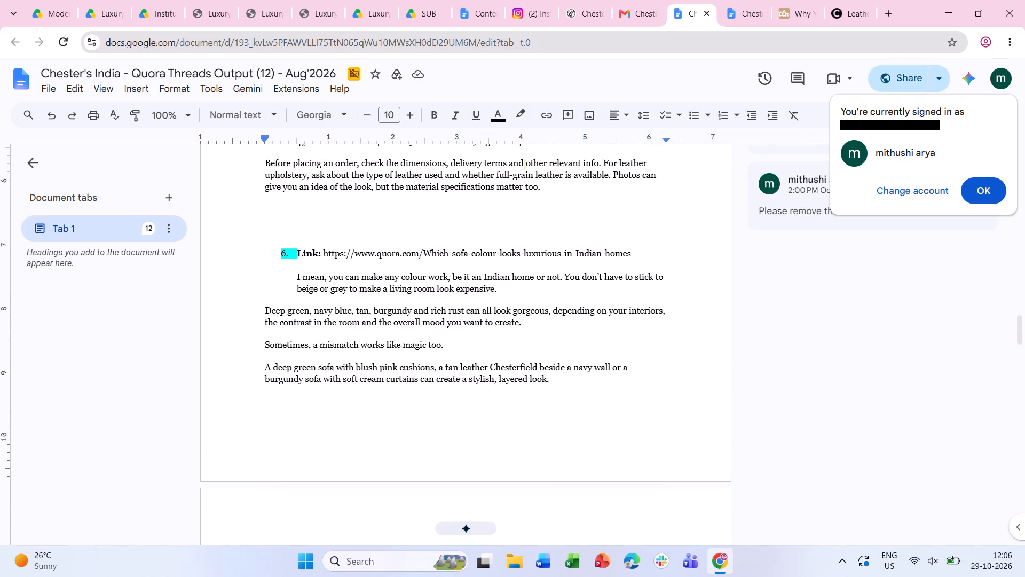
{"action": "scroll", "coordinate": [630, 399], "scroll_direction": "down", "scroll_amount": 1}
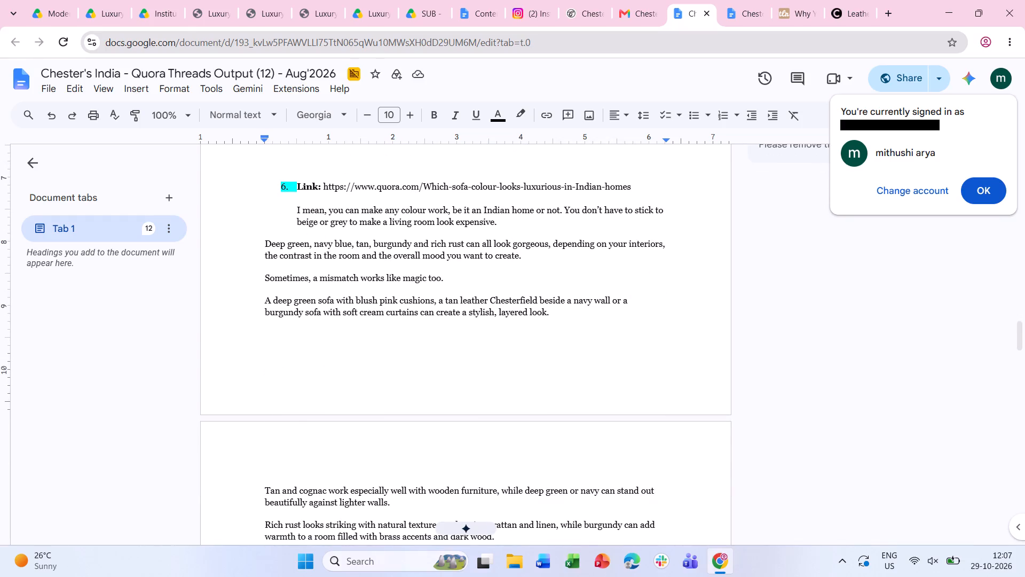
{"action": "scroll", "coordinate": [628, 385], "scroll_direction": "down", "scroll_amount": 1}
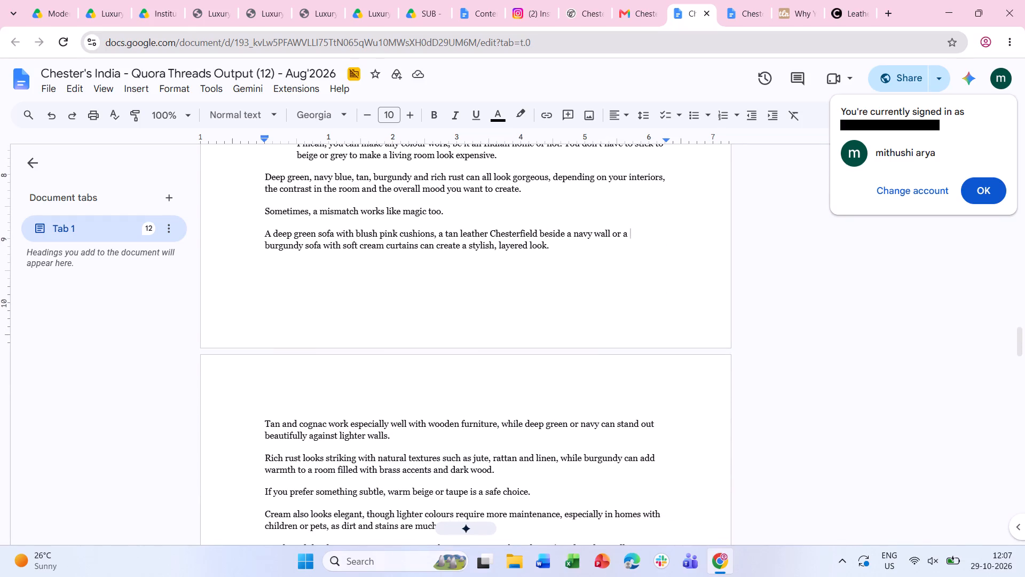
{"action": "scroll", "coordinate": [629, 382], "scroll_direction": "down", "scroll_amount": 2}
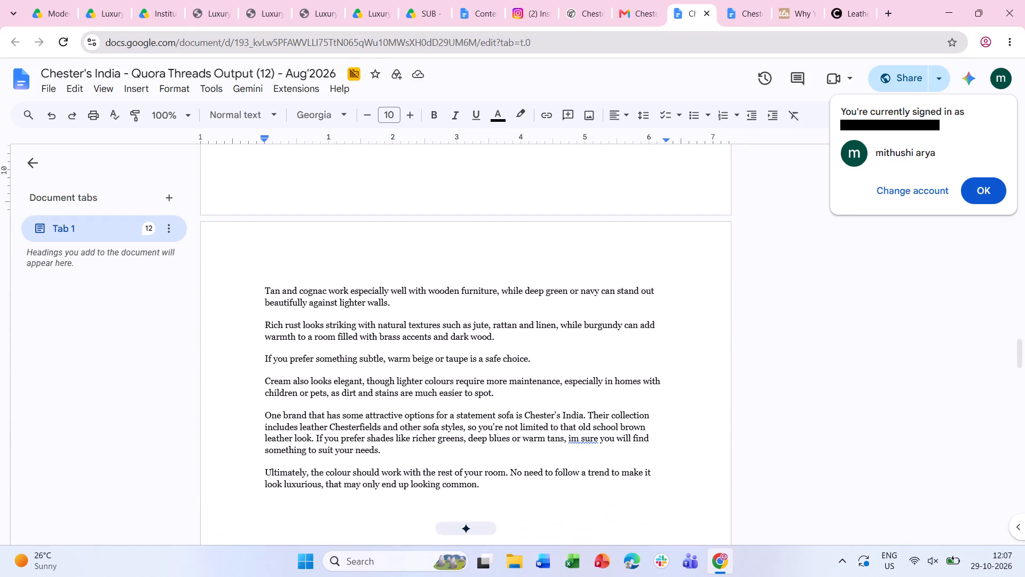
Dismiss the notice about the signed-in account.
{"action": "left_click", "coordinate": [986, 187]}
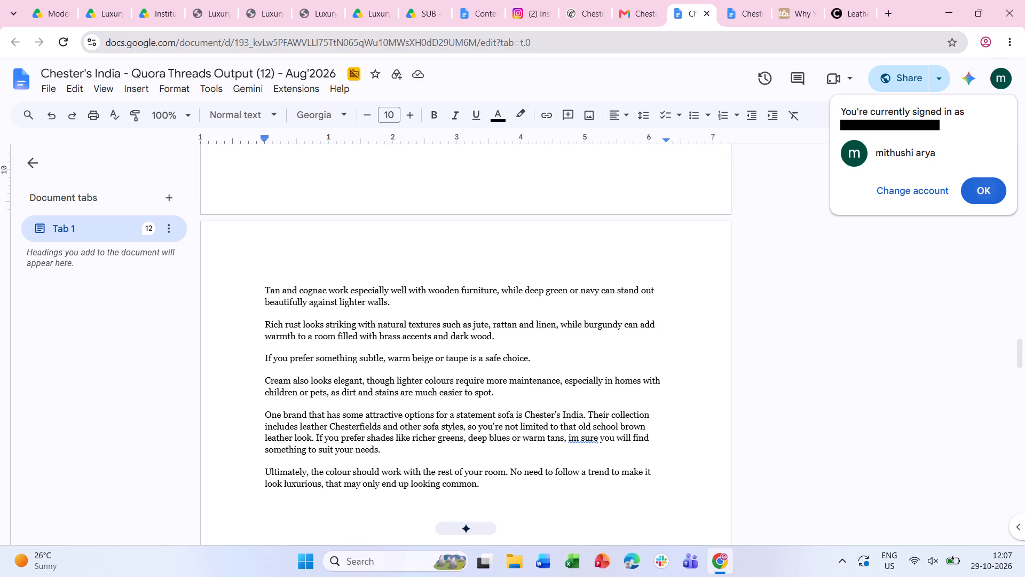
Open thread 6's Quora link in a new browser page, look over the question and its existing answers, and close the page.
{"action": "scroll", "coordinate": [632, 375], "scroll_direction": "down", "scroll_amount": 1}
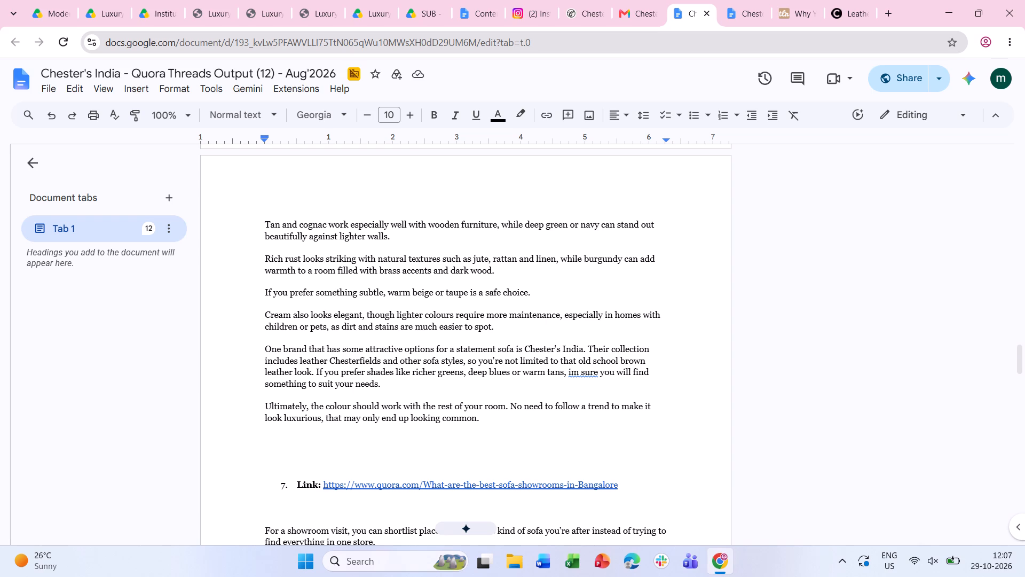
{"action": "scroll", "coordinate": [644, 389], "scroll_direction": "up", "scroll_amount": 6}
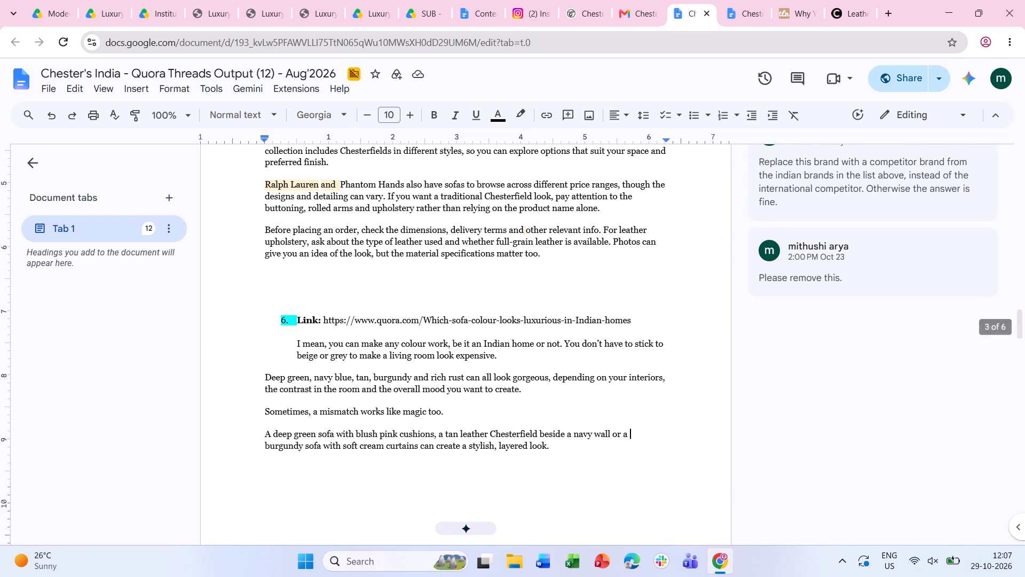
{"action": "left_click_drag", "start_coordinate": [294, 322], "coordinate": [271, 321]}
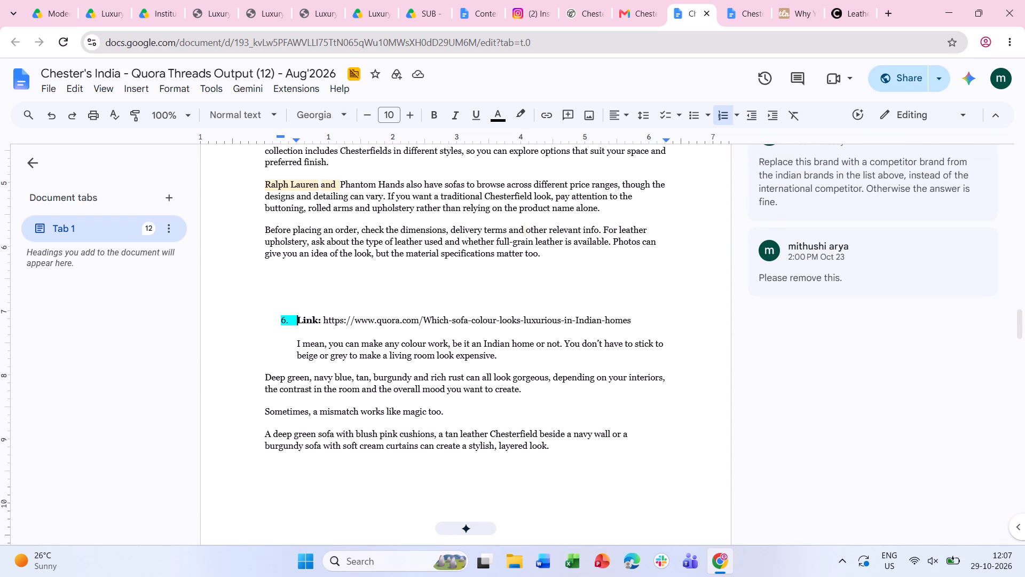
{"action": "left_click_drag", "start_coordinate": [294, 319], "coordinate": [270, 320]}
{"action": "left_click_drag", "start_coordinate": [298, 321], "coordinate": [316, 321]}
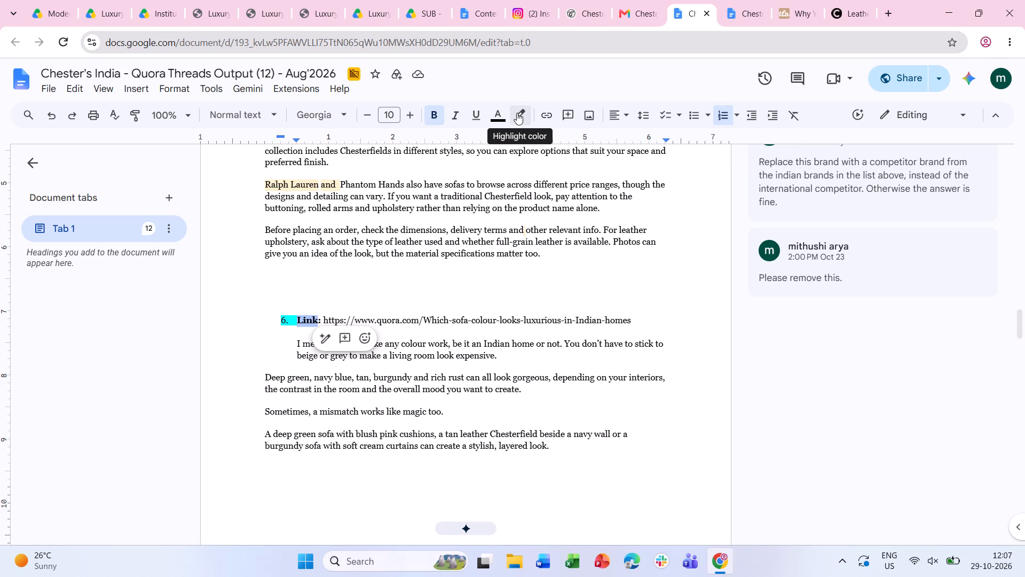
{"action": "left_click", "coordinate": [432, 314]}
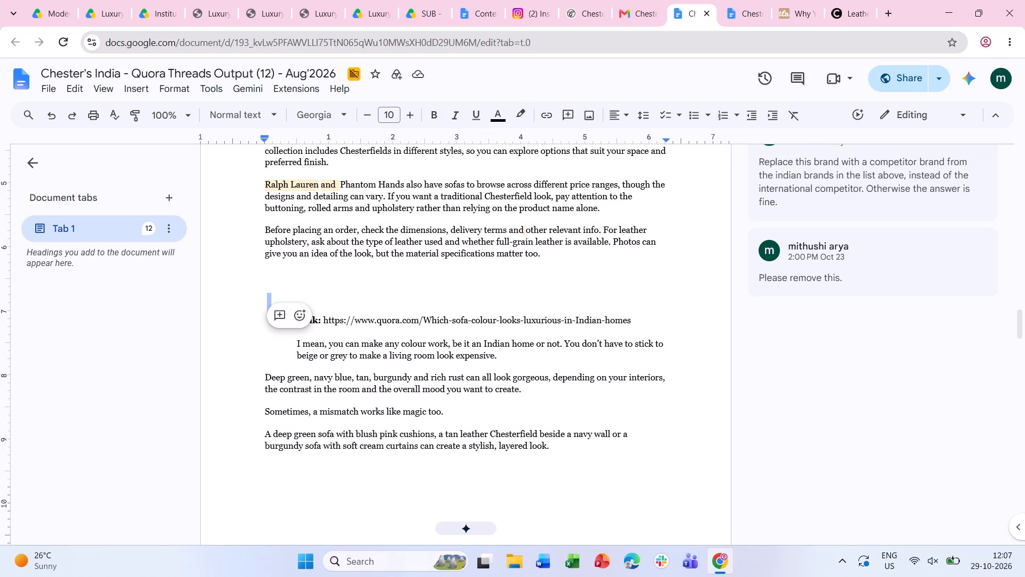
{"action": "left_click_drag", "start_coordinate": [324, 319], "coordinate": [712, 337]}
{"action": "key", "text": "ctrl+c"}
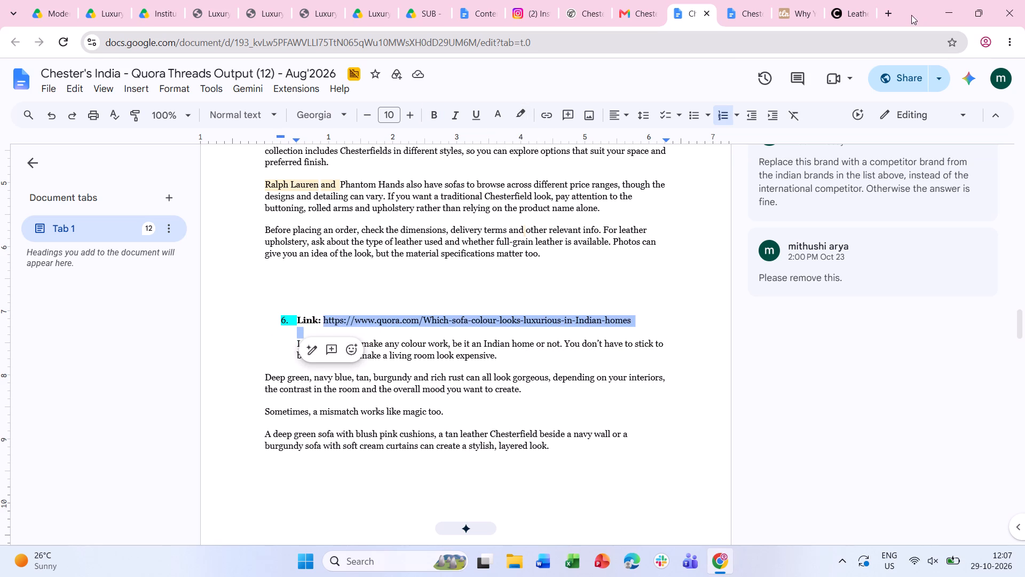
{"action": "left_click", "coordinate": [893, 13]}
{"action": "key", "text": "ctrl+v"}
{"action": "key", "text": "Return"}
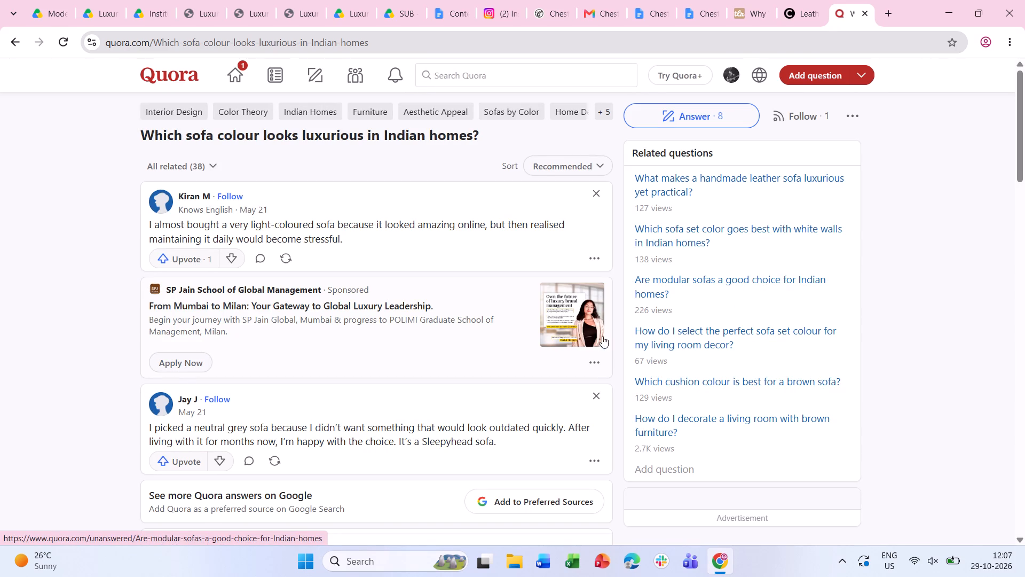
{"action": "scroll", "coordinate": [616, 307], "scroll_direction": "down", "scroll_amount": 1}
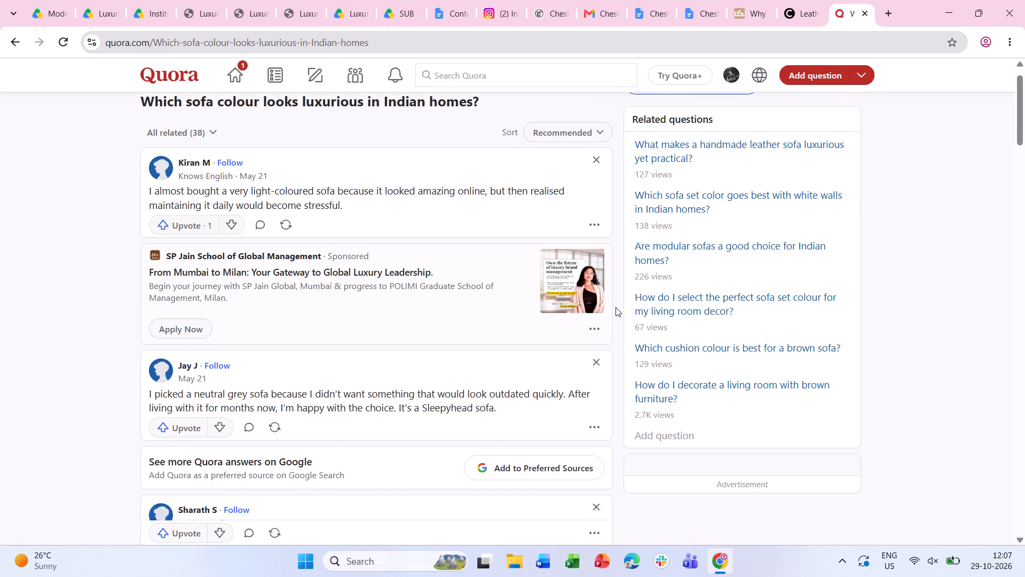
{"action": "scroll", "coordinate": [617, 305], "scroll_direction": "up", "scroll_amount": 4}
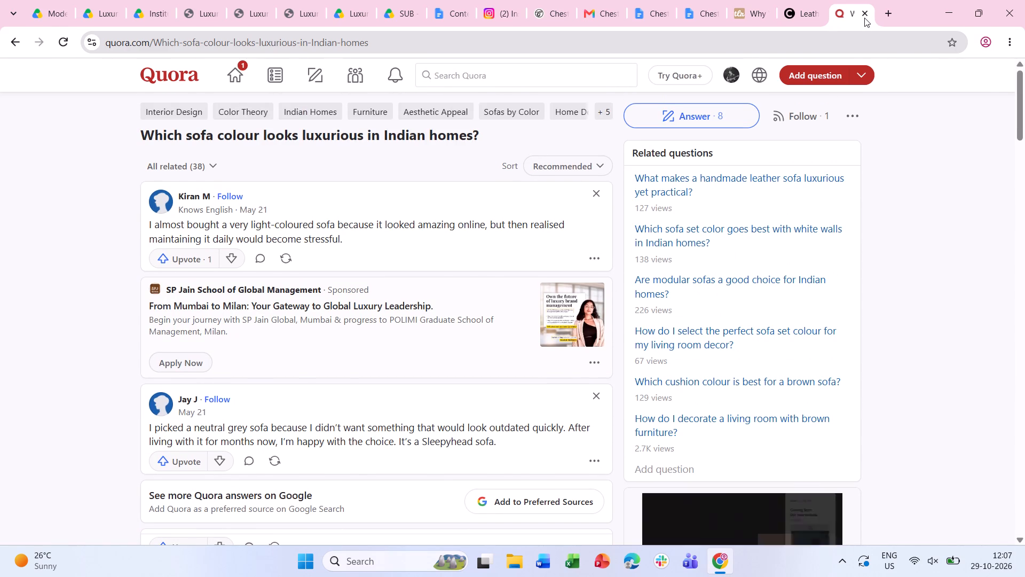
{"action": "left_click", "coordinate": [864, 17]}
Correct "im sure" to "I'm sure" in the Chester's India paragraph of thread 6's answer.
{"action": "left_click", "coordinate": [499, 432]}
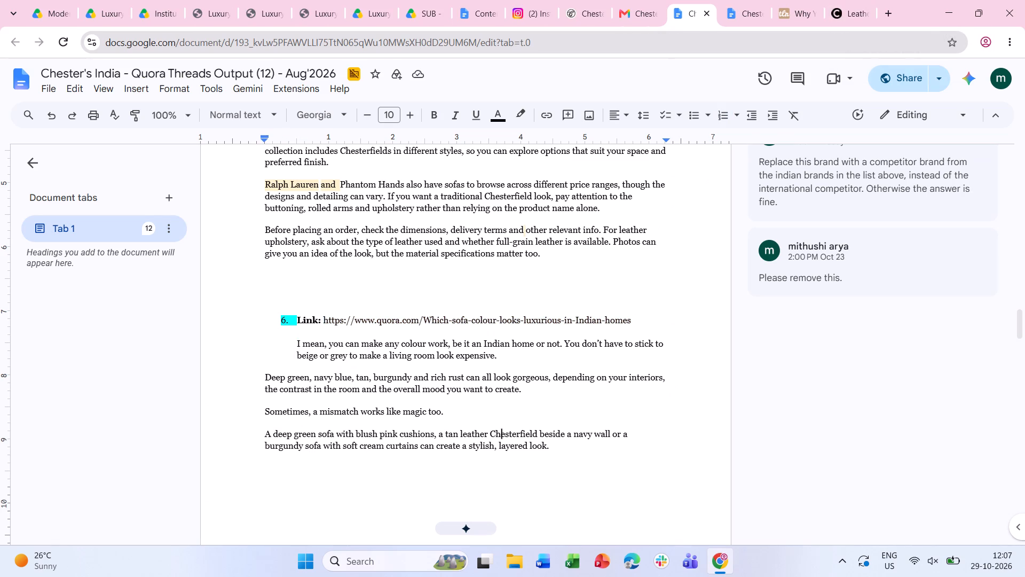
{"action": "scroll", "coordinate": [624, 421], "scroll_direction": "down", "scroll_amount": 6}
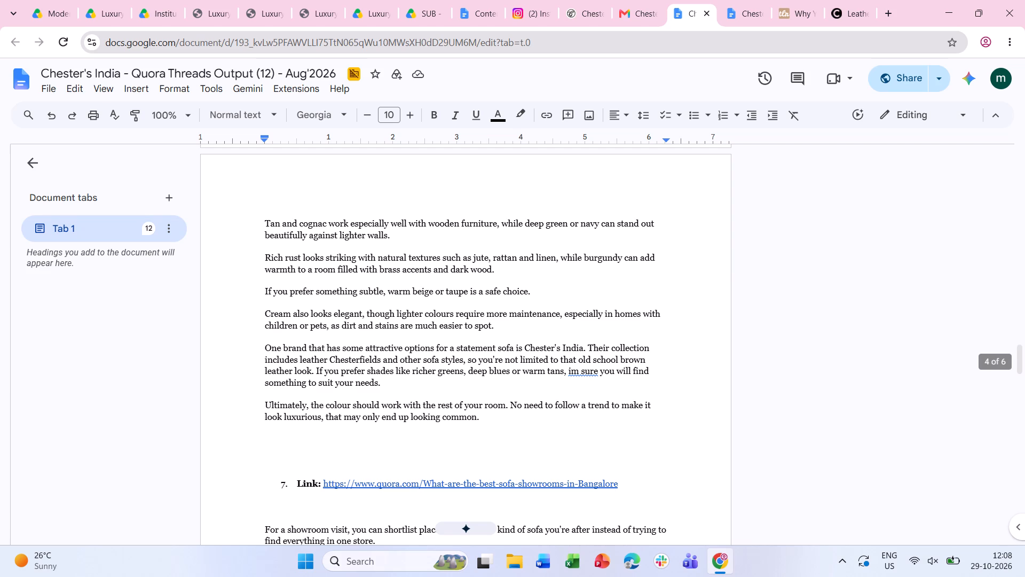
{"action": "left_click", "coordinate": [589, 367]}
{"action": "left_click", "coordinate": [595, 360]}
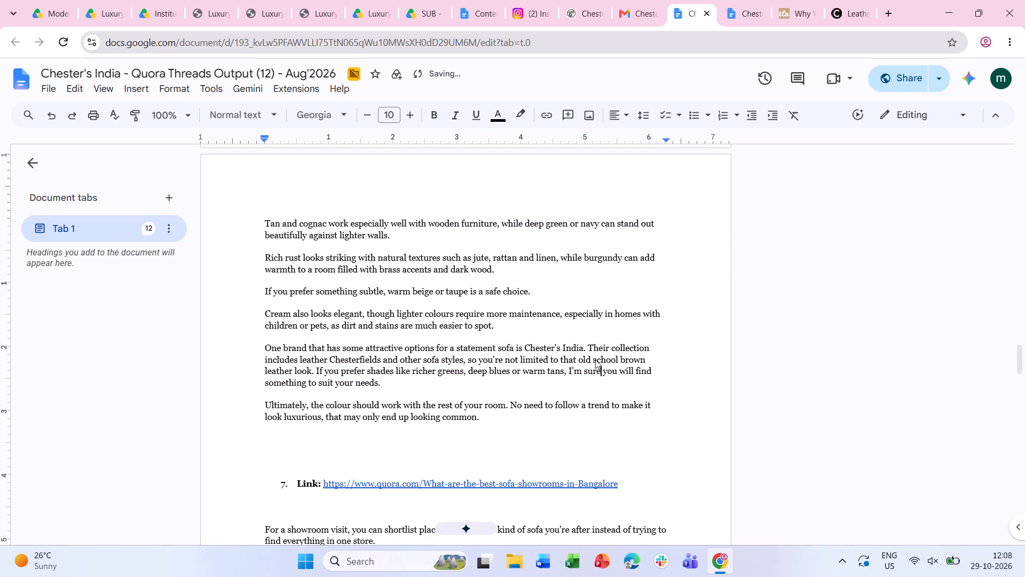
{"action": "left_click", "coordinate": [574, 431]}
Post the comment "This is fine" on thread 6's "Link:" label.
{"action": "scroll", "coordinate": [601, 409], "scroll_direction": "up", "scroll_amount": 5}
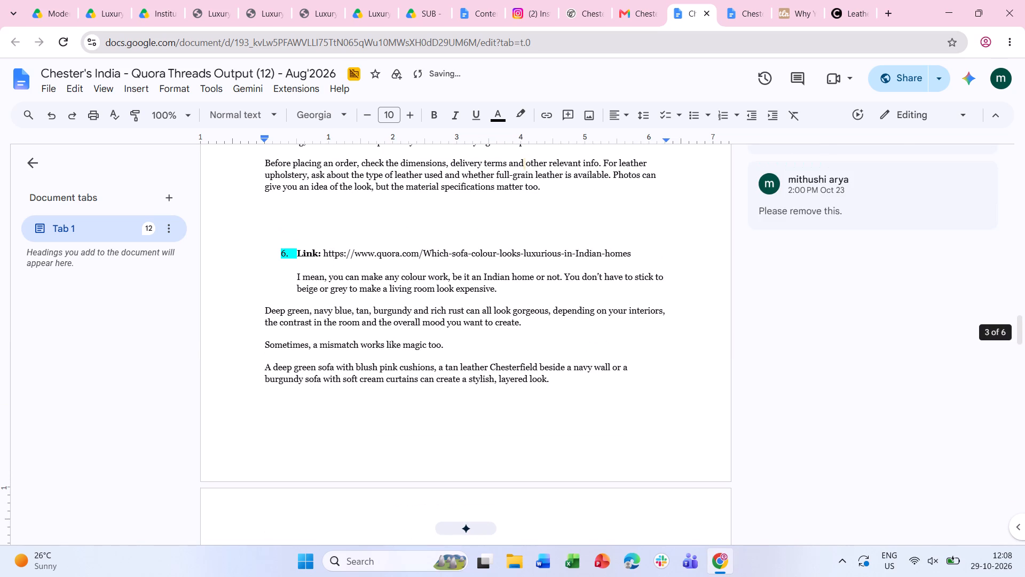
{"action": "left_click_drag", "start_coordinate": [320, 251], "coordinate": [298, 253]}
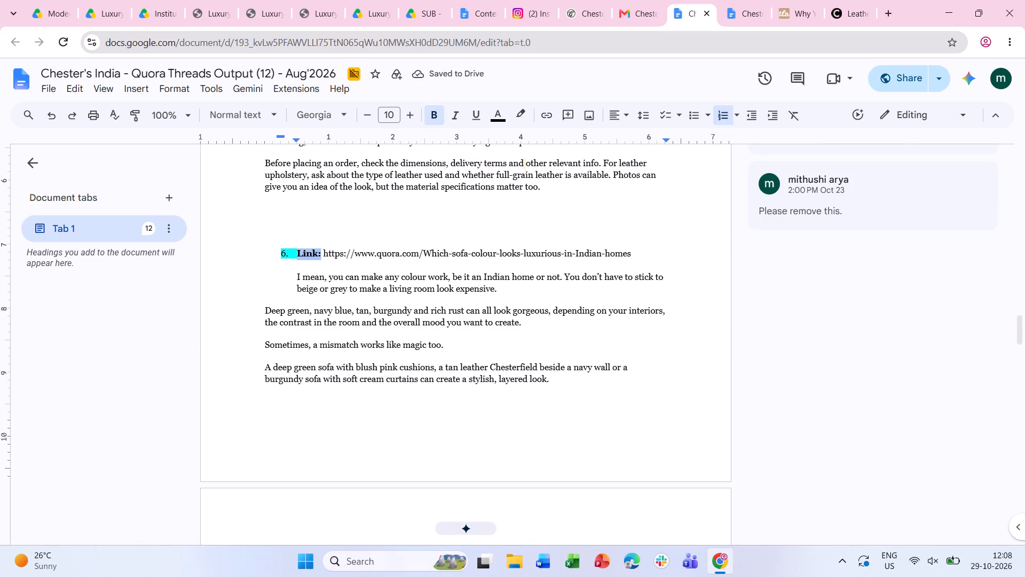
{"action": "left_click", "coordinate": [347, 274]}
{"action": "type", "text": "This is fine"}
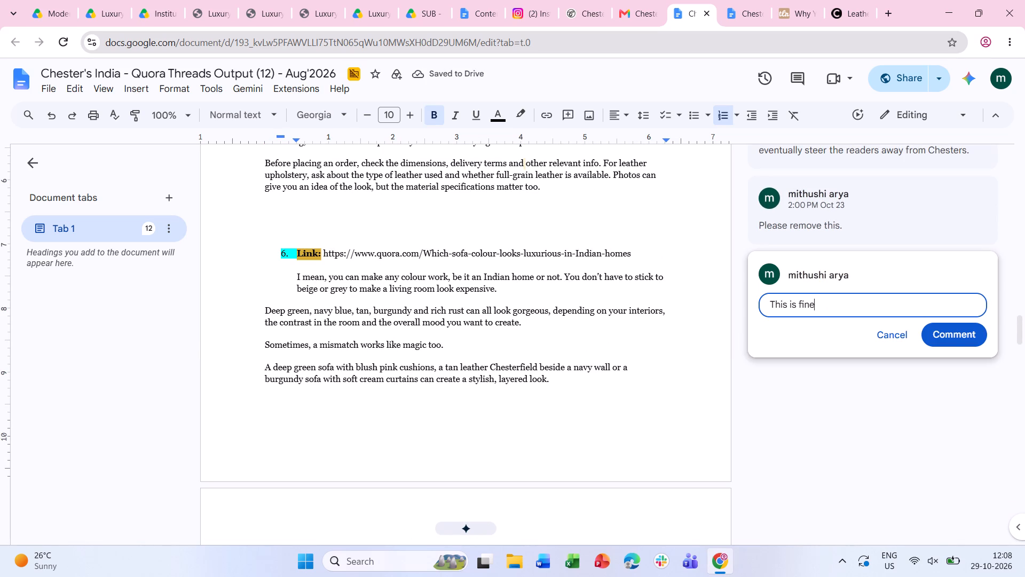
{"action": "left_click", "coordinate": [979, 337]}
Review thread 7's answer and insert "furniture with" before "good quality full-grain" in its leather sofas paragraph.
{"action": "scroll", "coordinate": [564, 437], "scroll_direction": "down", "scroll_amount": 8}
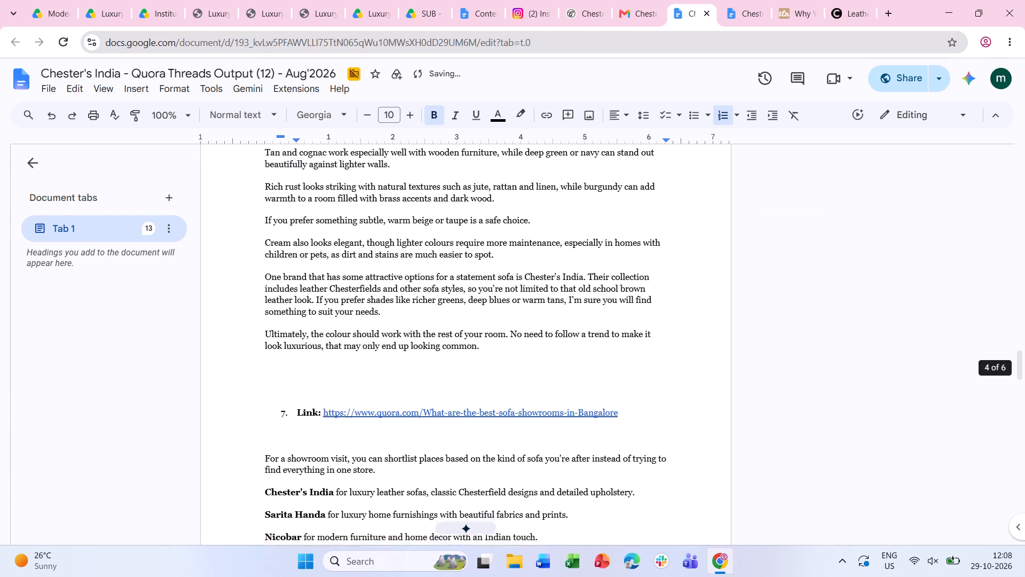
{"action": "scroll", "coordinate": [563, 416], "scroll_direction": "down", "scroll_amount": 2}
{"action": "scroll", "coordinate": [563, 416], "scroll_direction": "up", "scroll_amount": 1}
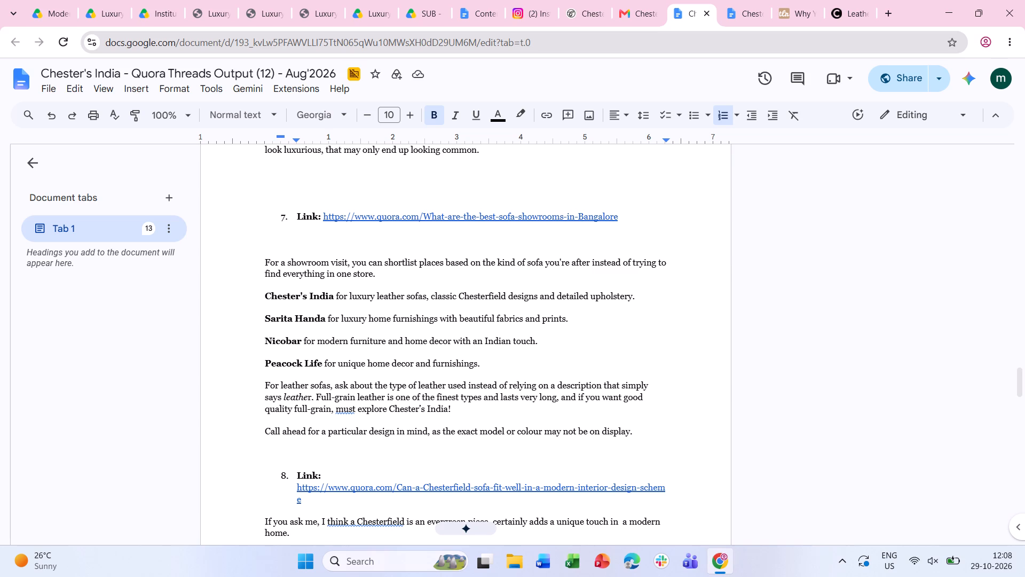
{"action": "left_click", "coordinate": [624, 396]}
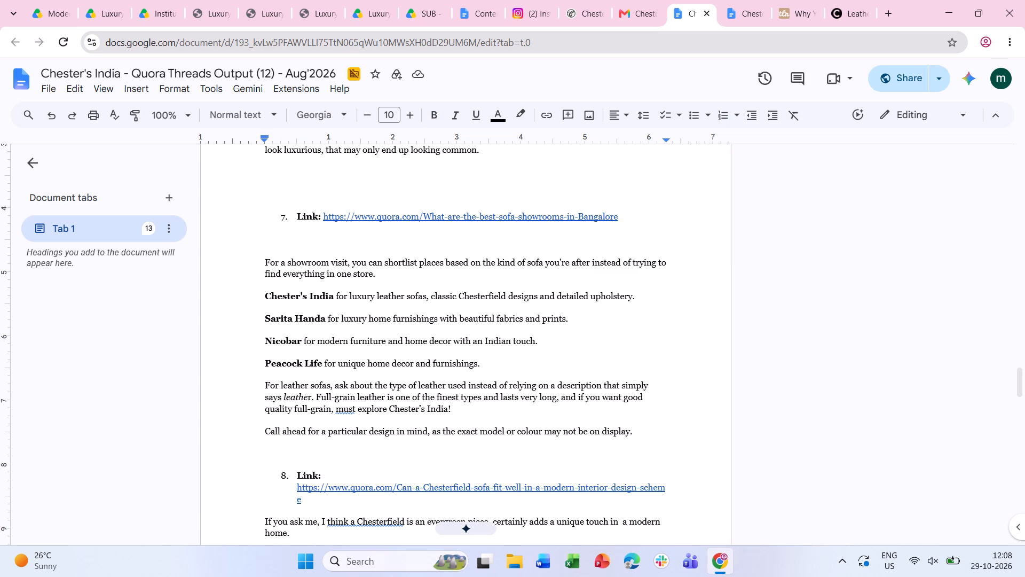
{"action": "type", "text": "furniu"}
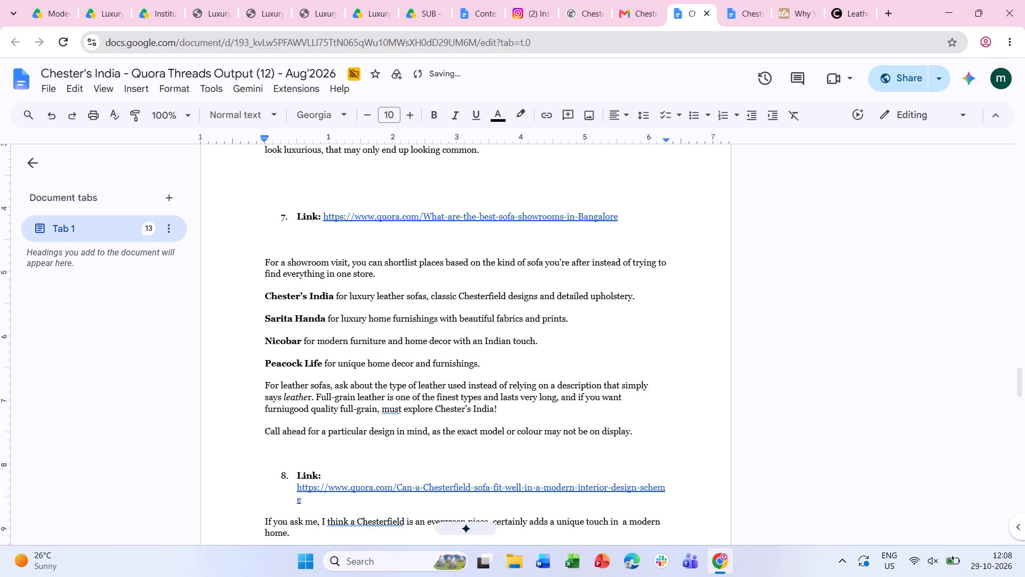
{"action": "key", "text": "BackSpace"}
{"action": "type", "text": "ture with"}
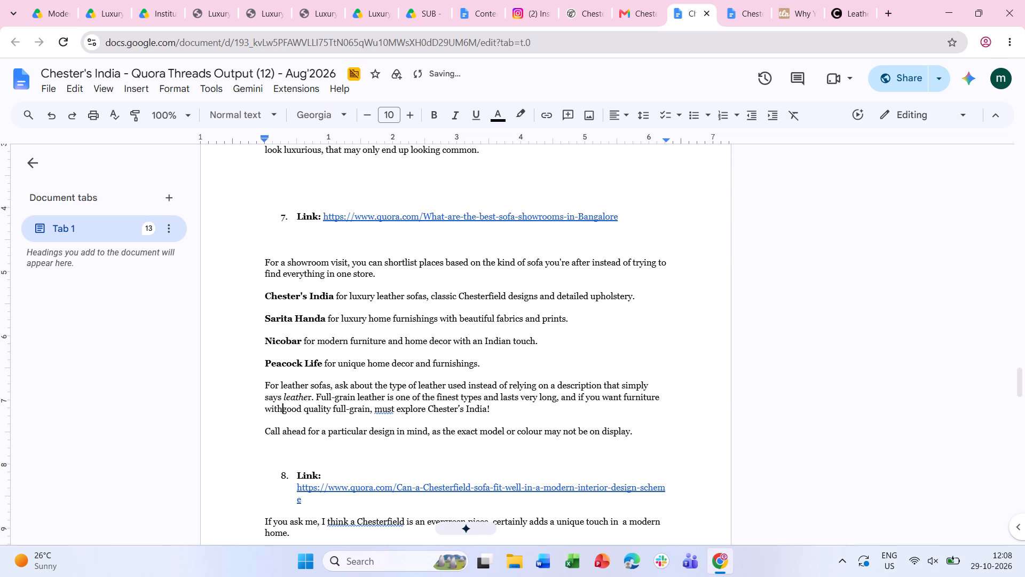
{"action": "key", "text": "space"}
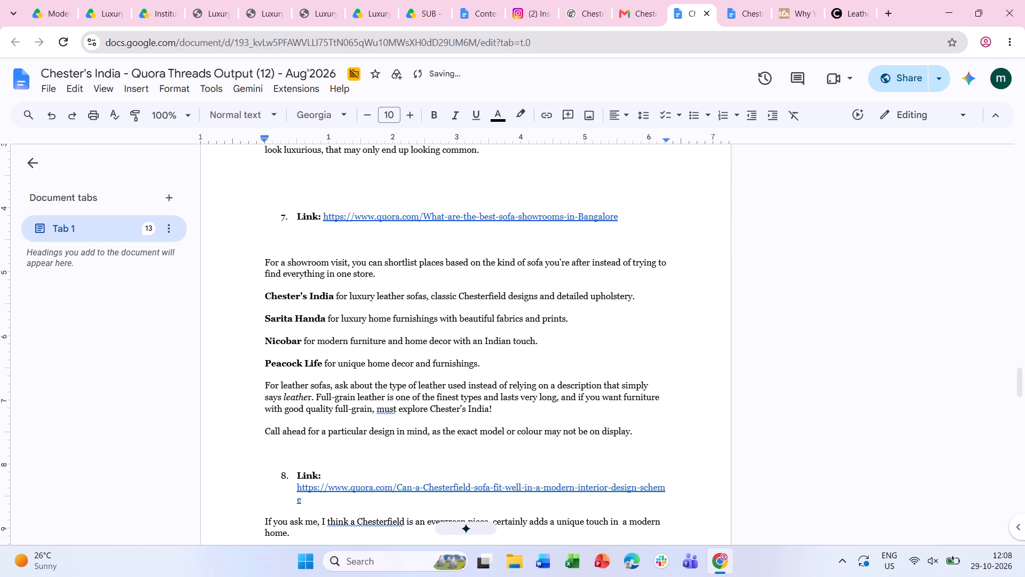
Insert "you" before "must explore Chester's India!" in thread 7's answer.
{"action": "left_click", "coordinate": [377, 411]}
{"action": "type", "text": "you"}
{"action": "key", "text": "space"}
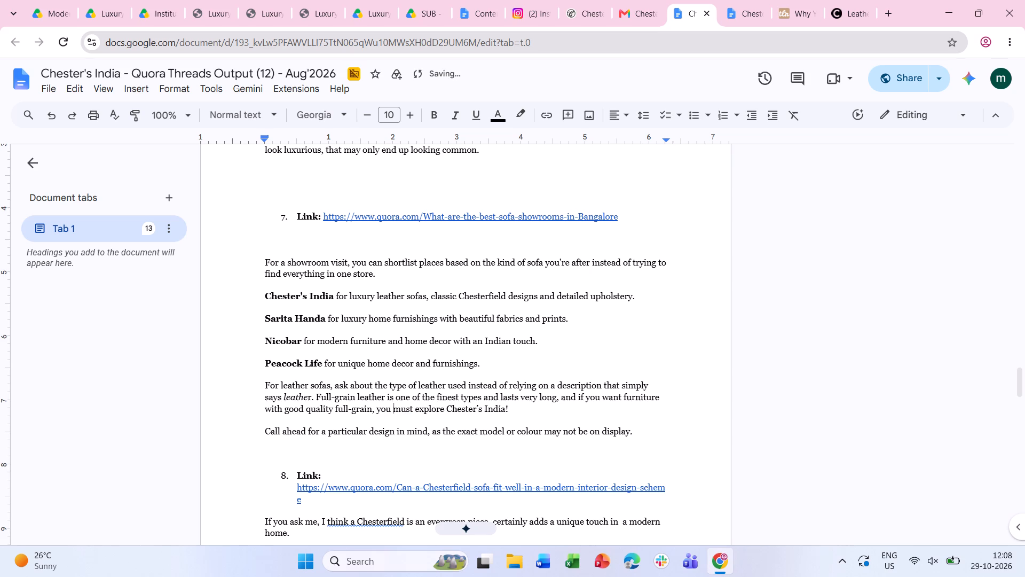
{"action": "left_click", "coordinate": [645, 438]}
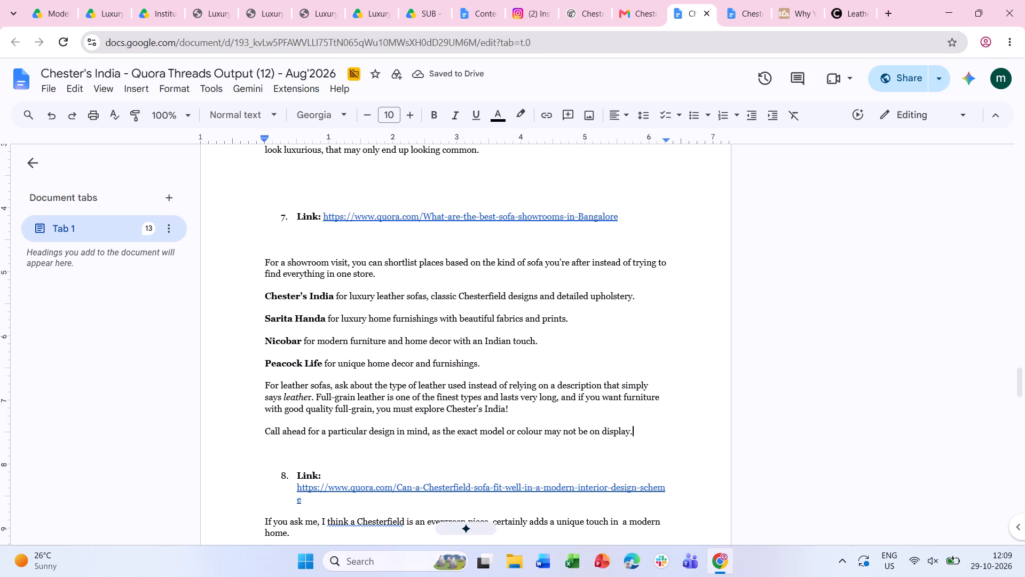
Post the comment "This is fine" on thread 7's "Link:" label.
{"action": "left_click_drag", "start_coordinate": [297, 215], "coordinate": [321, 214]}
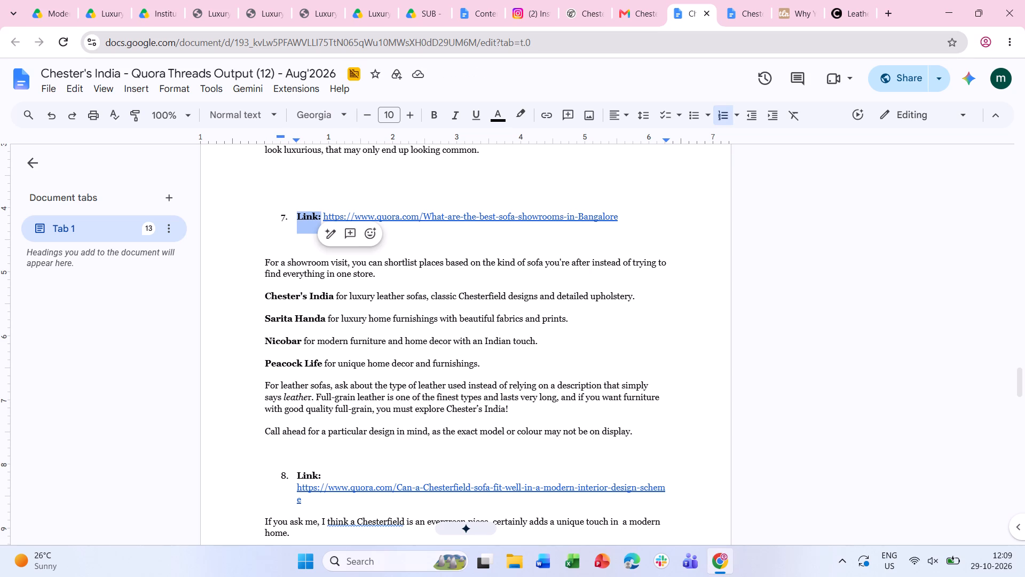
{"action": "left_click", "coordinate": [349, 234]}
{"action": "type", "text": "This is fine"}
{"action": "key", "text": "Return"}
{"action": "key", "text": "BackSpace"}
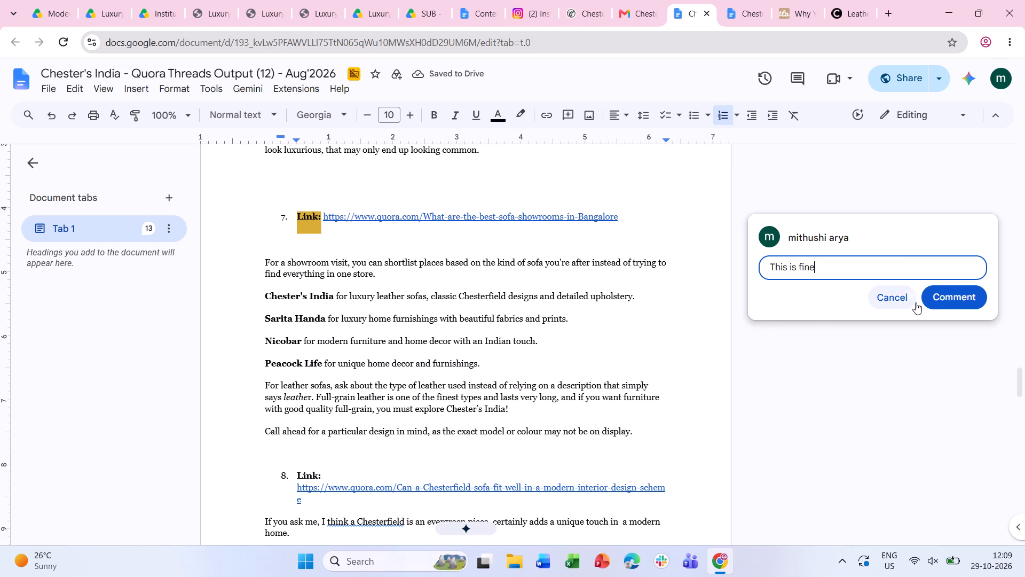
{"action": "left_click", "coordinate": [942, 307]}
{"action": "scroll", "coordinate": [784, 358], "scroll_direction": "down", "scroll_amount": 3}
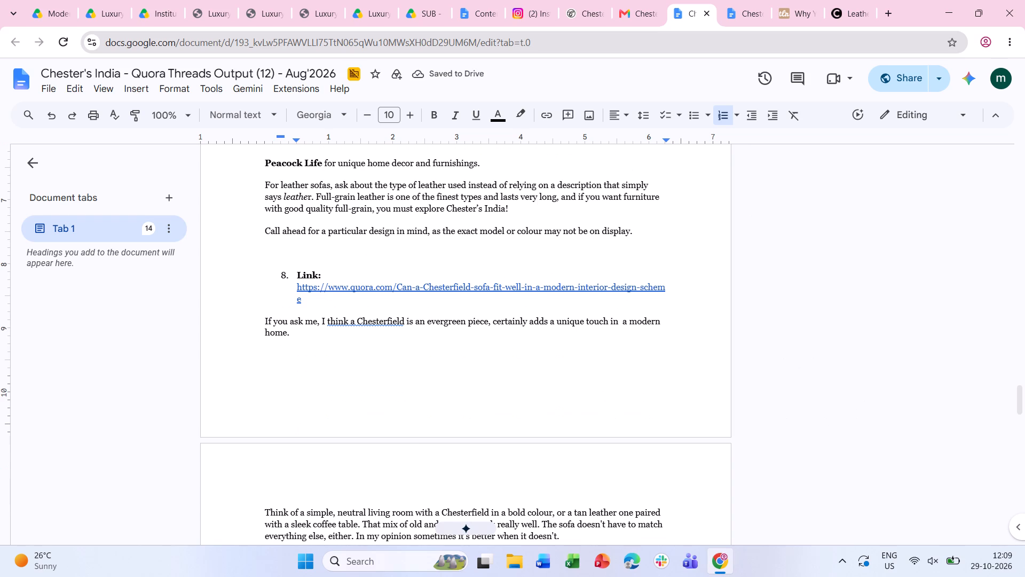
Read thread 8's answer on Chesterfield sofas in modern interiors, and check it against the first thread's answer and the competitor list.
{"action": "scroll", "coordinate": [399, 404], "scroll_direction": "down", "scroll_amount": 2}
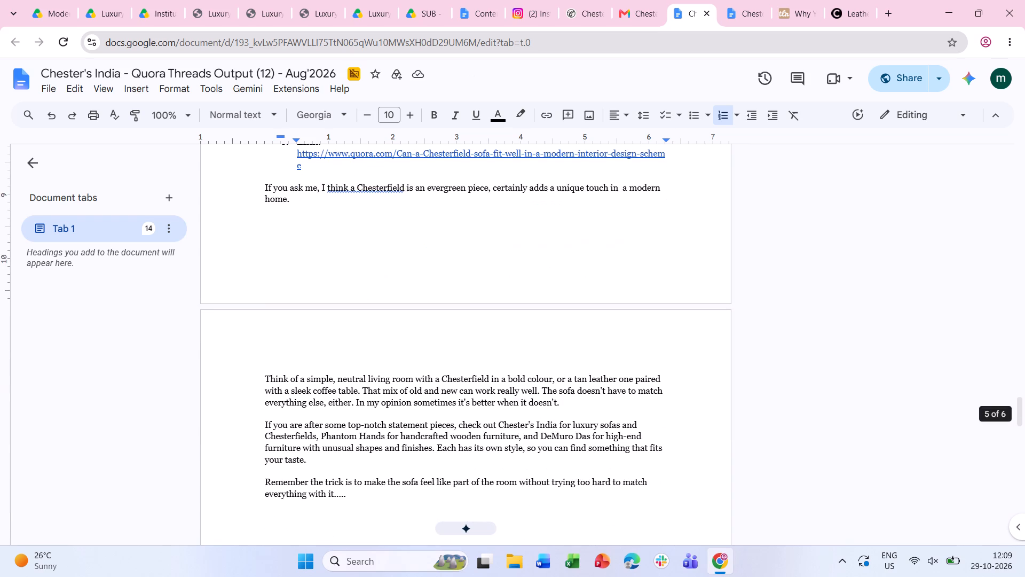
{"action": "scroll", "coordinate": [398, 403], "scroll_direction": "down", "scroll_amount": 1}
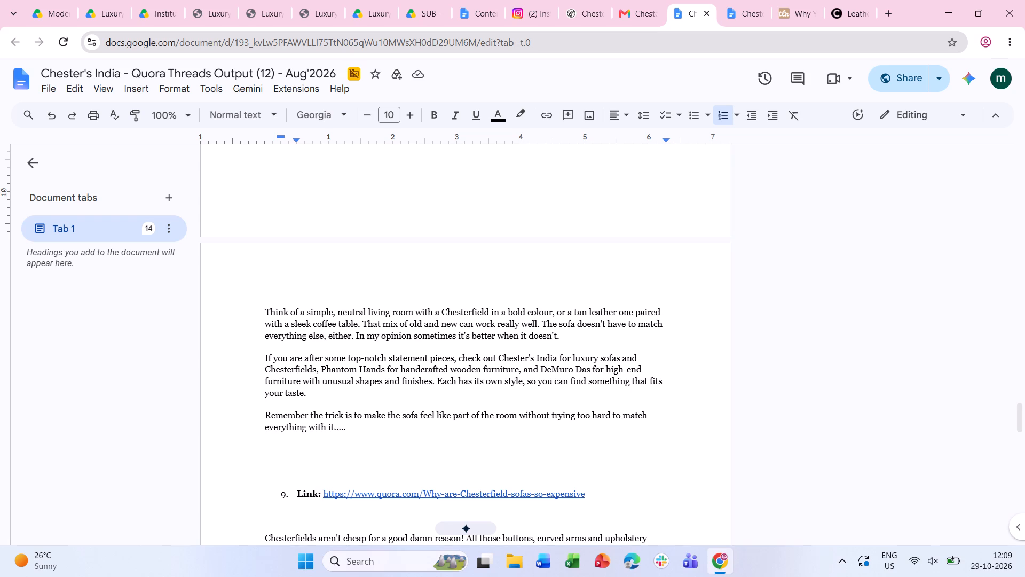
{"action": "scroll", "coordinate": [555, 389], "scroll_direction": "up", "scroll_amount": 2}
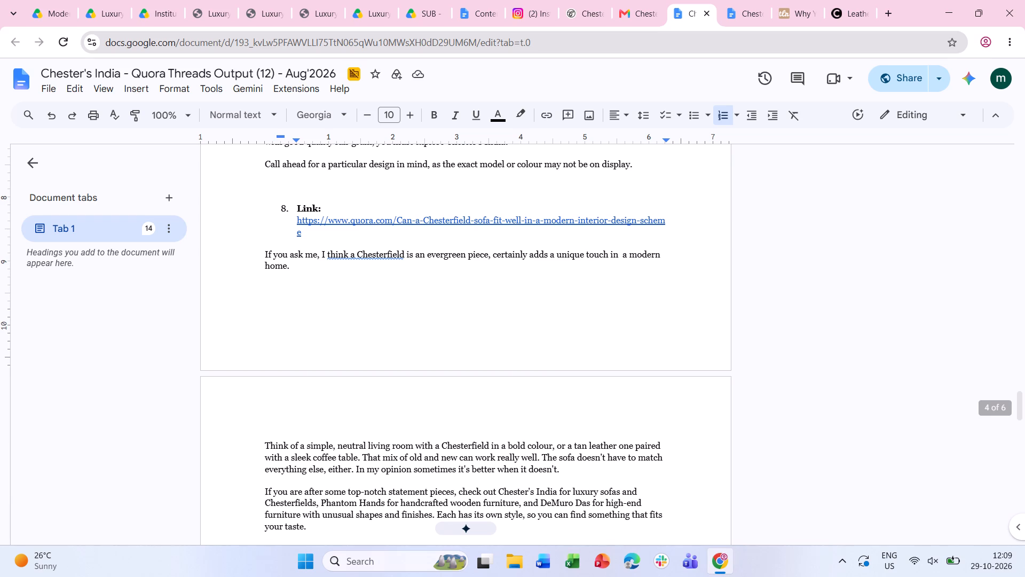
{"action": "scroll", "coordinate": [546, 370], "scroll_direction": "up", "scroll_amount": 20}
{"action": "scroll", "coordinate": [546, 370], "scroll_direction": "up", "scroll_amount": 12}
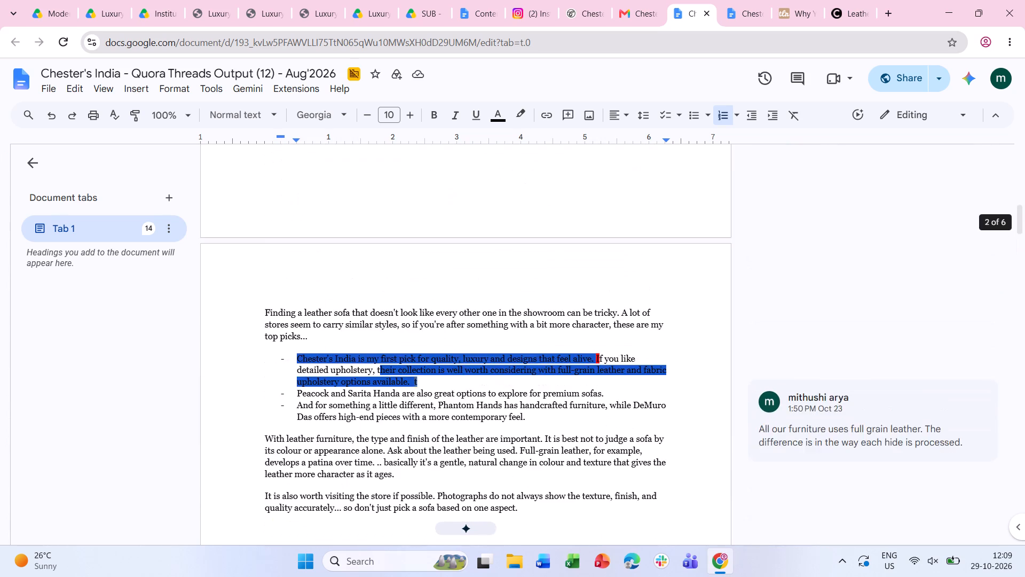
{"action": "scroll", "coordinate": [546, 371], "scroll_direction": "up", "scroll_amount": 7}
{"action": "scroll", "coordinate": [547, 370], "scroll_direction": "down", "scroll_amount": 6}
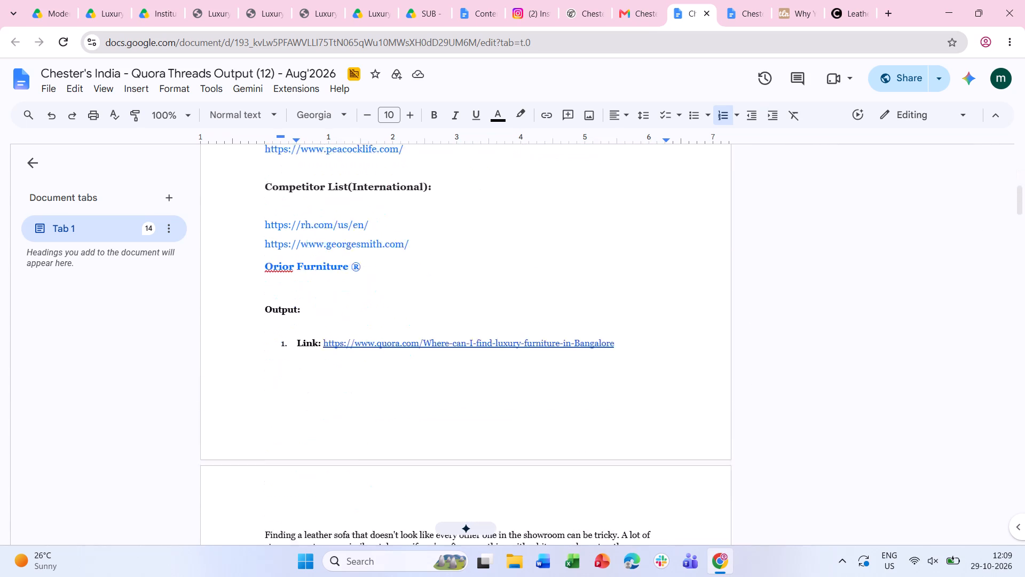
{"action": "scroll", "coordinate": [547, 371], "scroll_direction": "down", "scroll_amount": 20}
{"action": "scroll", "coordinate": [547, 371], "scroll_direction": "down", "scroll_amount": 12}
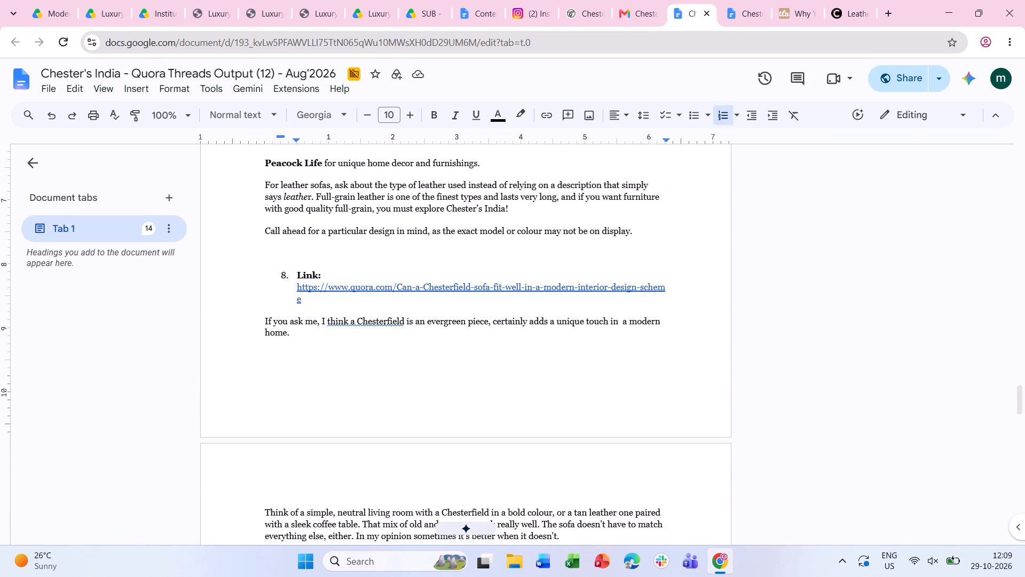
Post the comment "This is fine" on thread 8's "Link:" label.
{"action": "left_click_drag", "start_coordinate": [297, 273], "coordinate": [331, 275]}
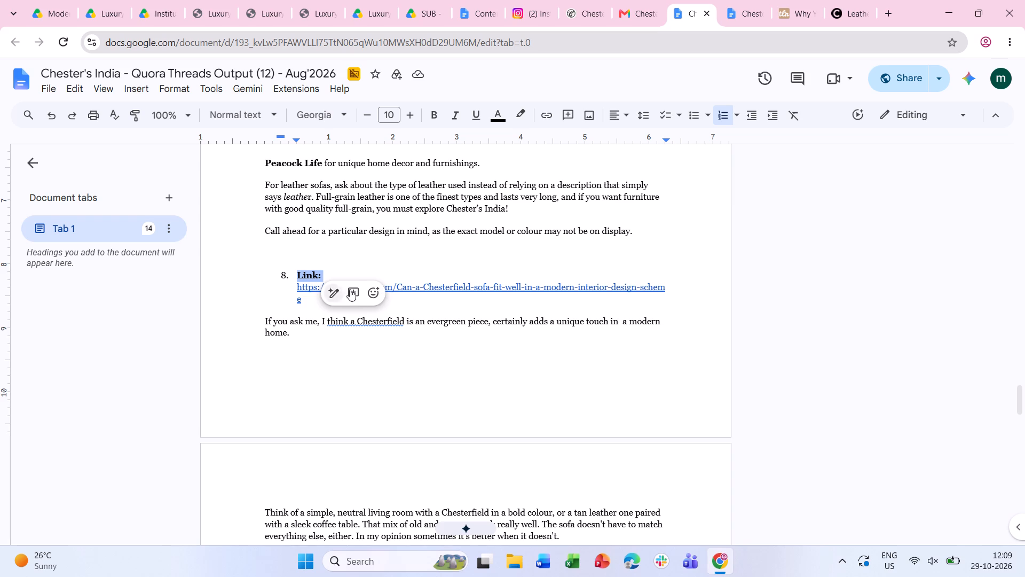
{"action": "left_click", "coordinate": [355, 289]}
{"action": "type", "text": "Ths"}
{"action": "key", "text": "BackSpace"}
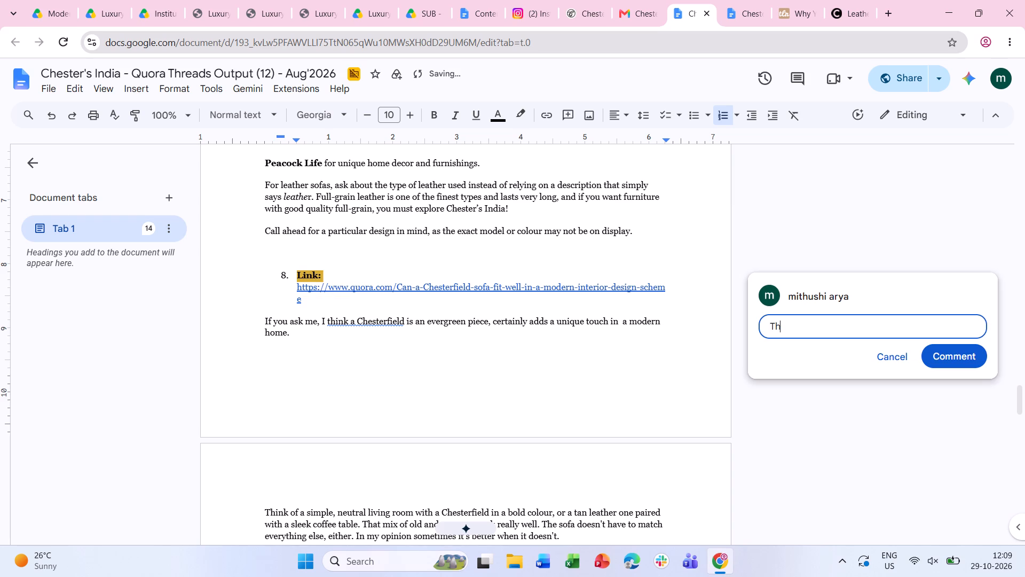
{"action": "type", "text": "is is fine"}
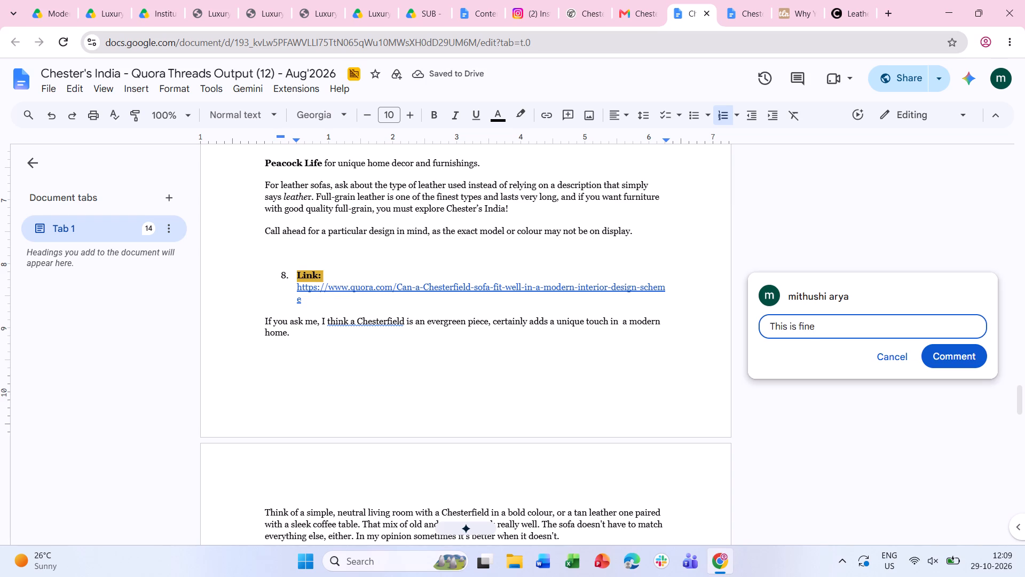
{"action": "left_click", "coordinate": [955, 348]}
Review thread 9's answer on why Chesterfield sofas are so expensive.
{"action": "scroll", "coordinate": [749, 434], "scroll_direction": "down", "scroll_amount": 3}
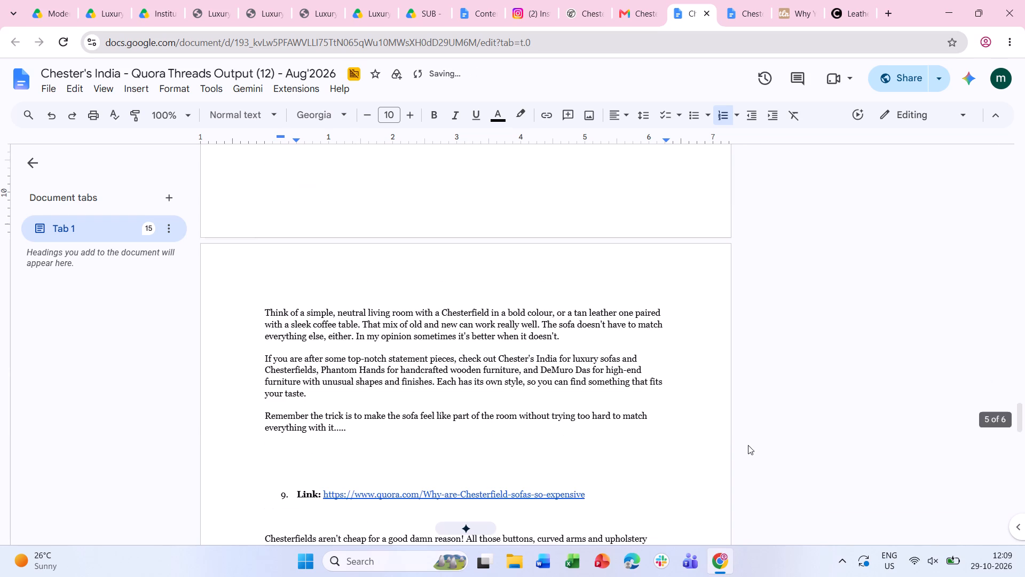
{"action": "scroll", "coordinate": [730, 394], "scroll_direction": "down", "scroll_amount": 4}
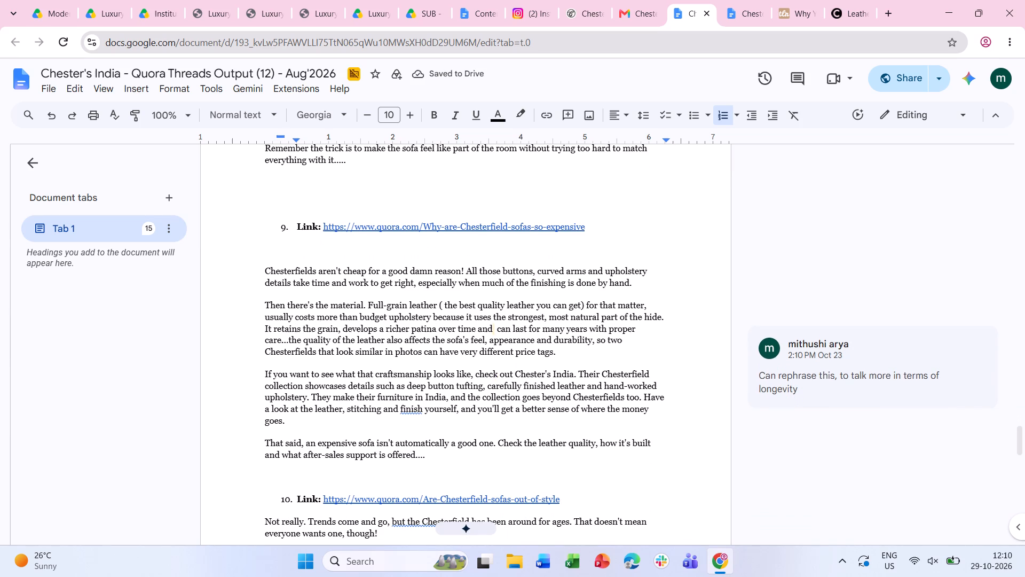
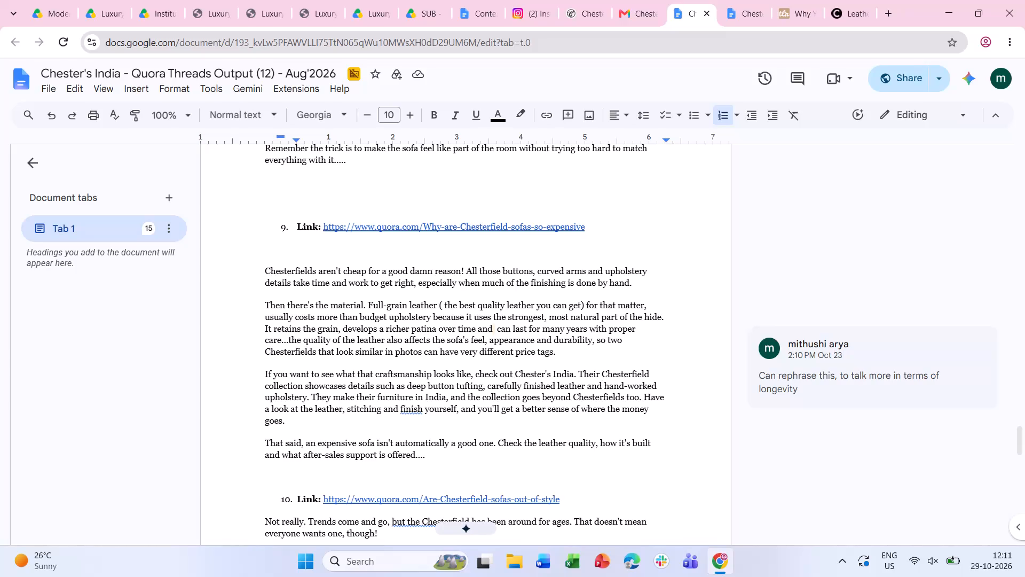
Correct "finish" to "finishing" in thread 9's paragraph about Chester's India craftsmanship.
{"action": "left_click", "coordinate": [407, 409]}
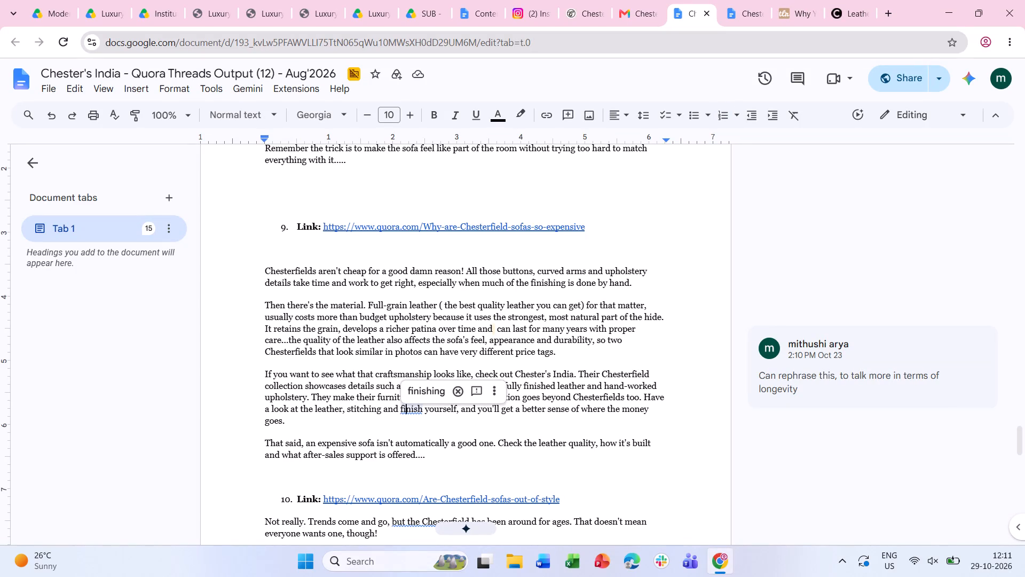
{"action": "left_click", "coordinate": [427, 392]}
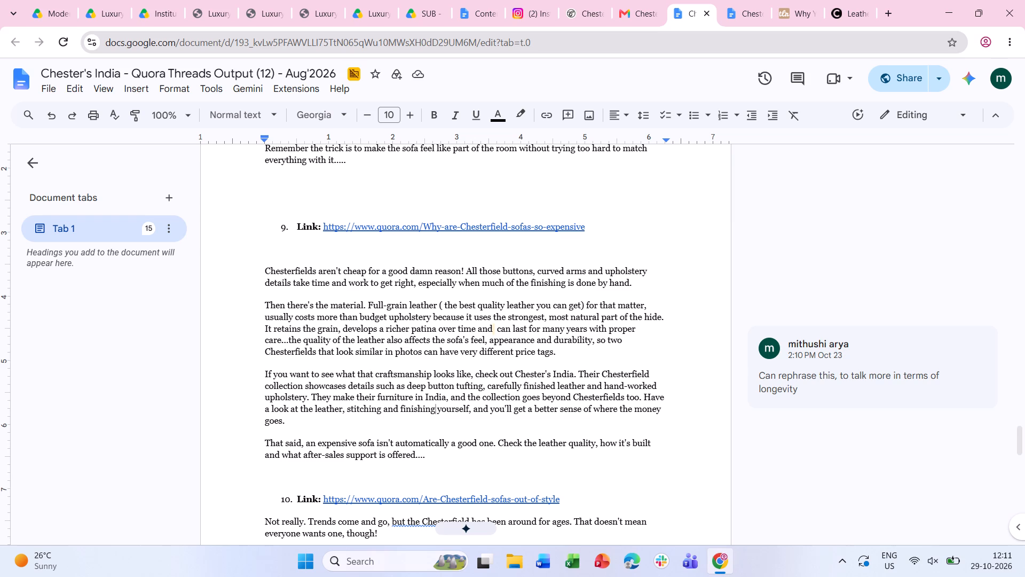
Search Google in a new tab for "what is full grain leather" to check thread 9's material claim.
{"action": "left_click", "coordinate": [889, 8]}
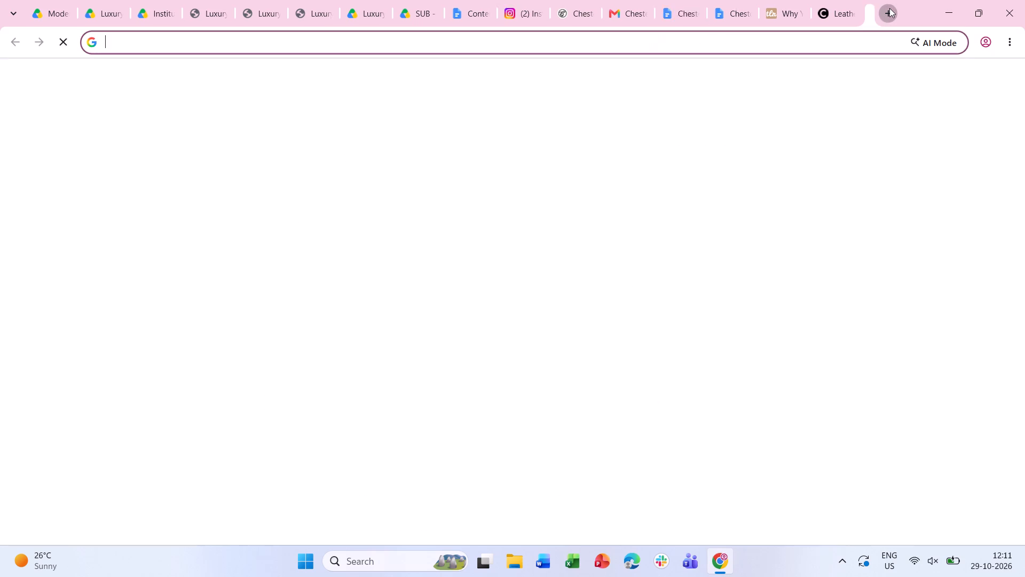
{"action": "key", "text": "g"}
{"action": "key", "text": "Return"}
{"action": "type", "text": "what is full grain"}
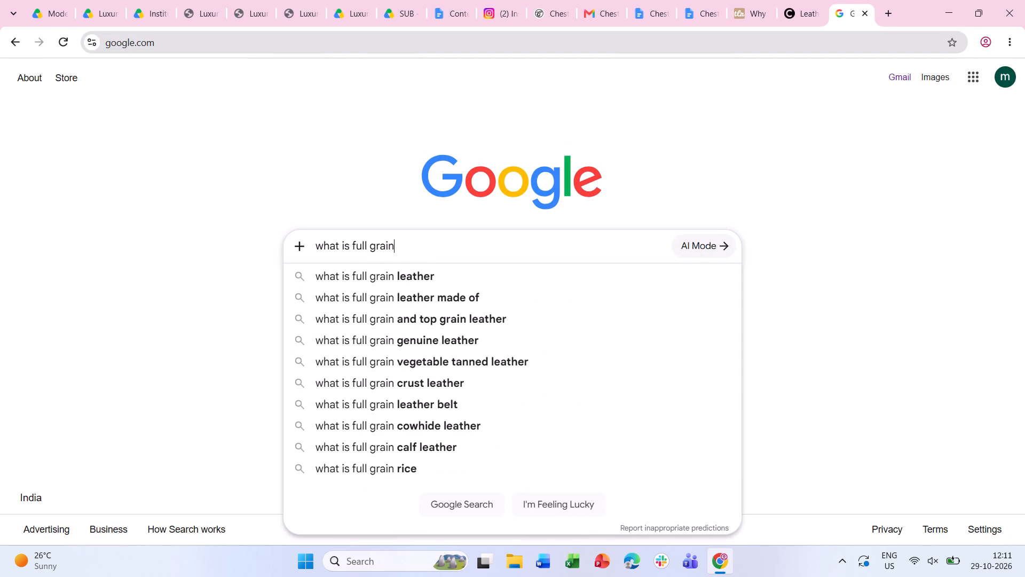
{"action": "key", "text": "Down"}
{"action": "key", "text": "Return"}
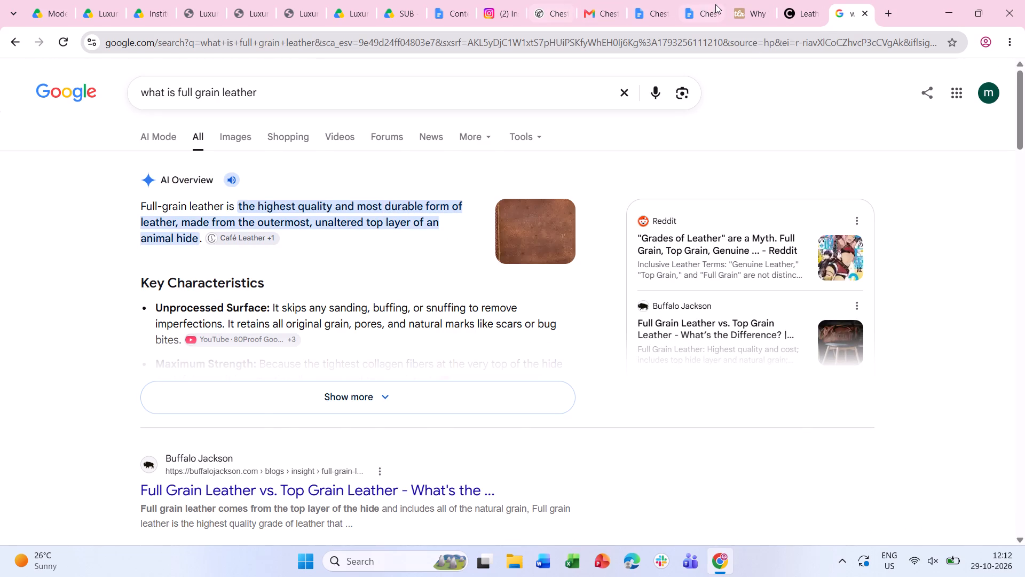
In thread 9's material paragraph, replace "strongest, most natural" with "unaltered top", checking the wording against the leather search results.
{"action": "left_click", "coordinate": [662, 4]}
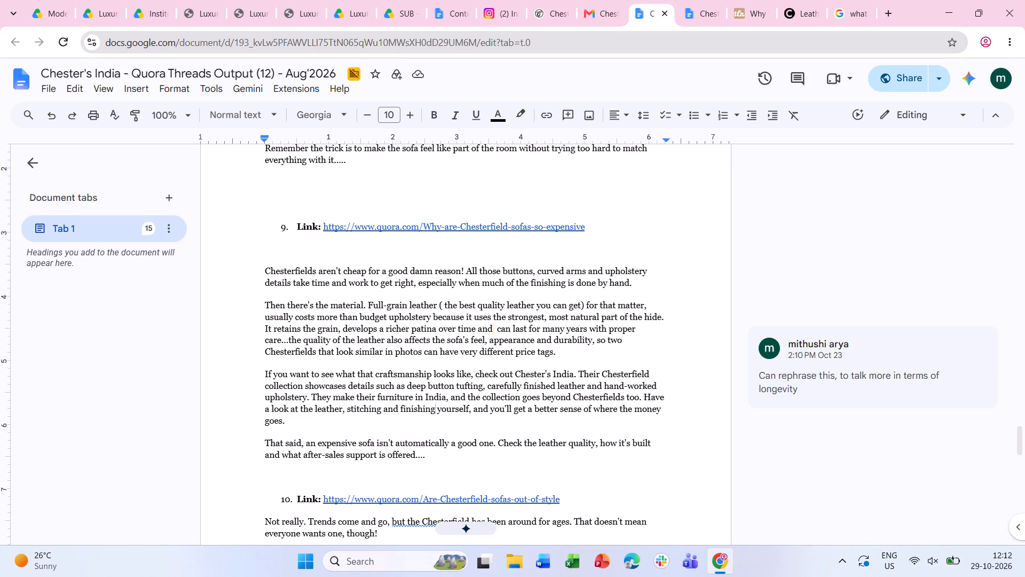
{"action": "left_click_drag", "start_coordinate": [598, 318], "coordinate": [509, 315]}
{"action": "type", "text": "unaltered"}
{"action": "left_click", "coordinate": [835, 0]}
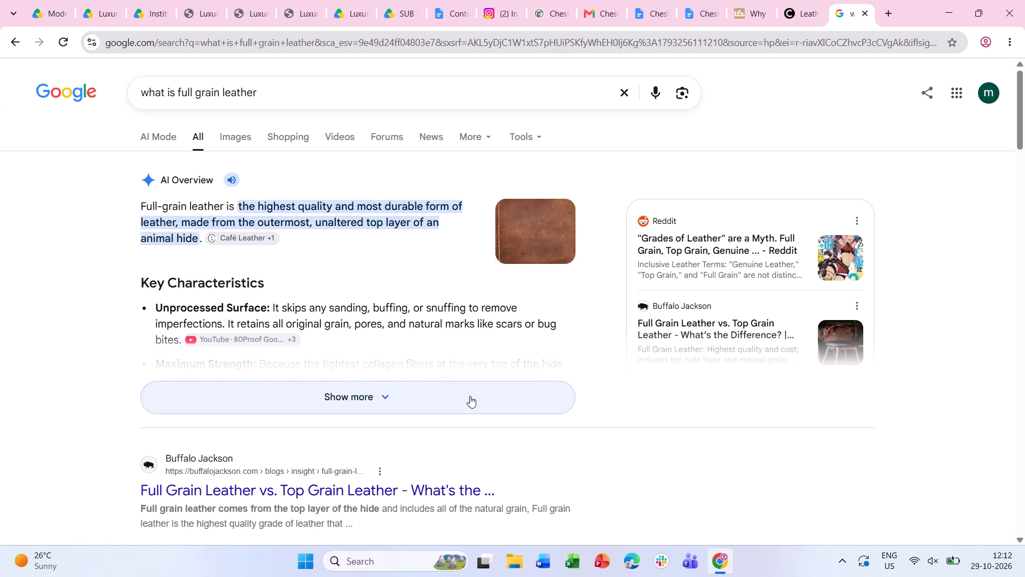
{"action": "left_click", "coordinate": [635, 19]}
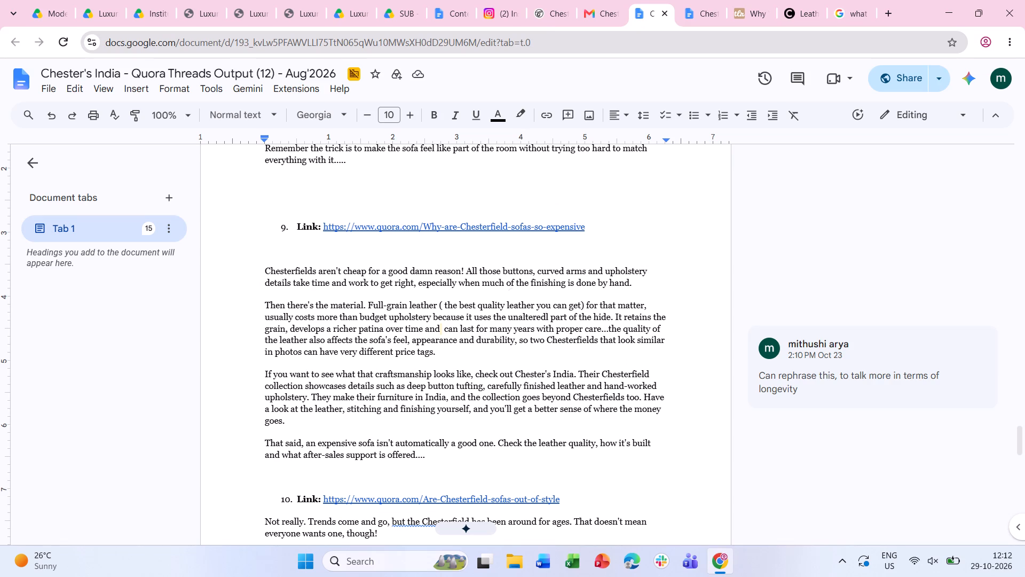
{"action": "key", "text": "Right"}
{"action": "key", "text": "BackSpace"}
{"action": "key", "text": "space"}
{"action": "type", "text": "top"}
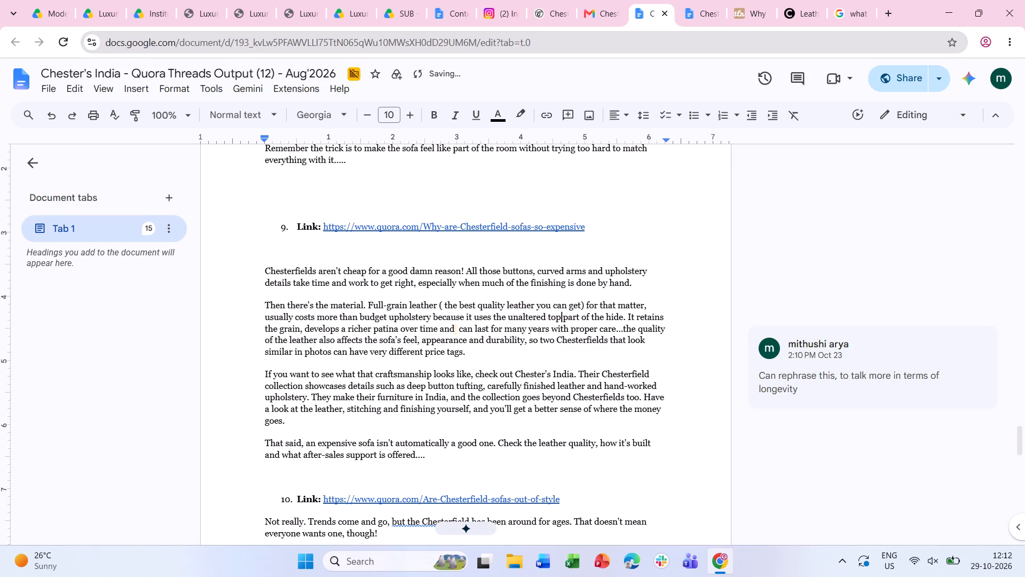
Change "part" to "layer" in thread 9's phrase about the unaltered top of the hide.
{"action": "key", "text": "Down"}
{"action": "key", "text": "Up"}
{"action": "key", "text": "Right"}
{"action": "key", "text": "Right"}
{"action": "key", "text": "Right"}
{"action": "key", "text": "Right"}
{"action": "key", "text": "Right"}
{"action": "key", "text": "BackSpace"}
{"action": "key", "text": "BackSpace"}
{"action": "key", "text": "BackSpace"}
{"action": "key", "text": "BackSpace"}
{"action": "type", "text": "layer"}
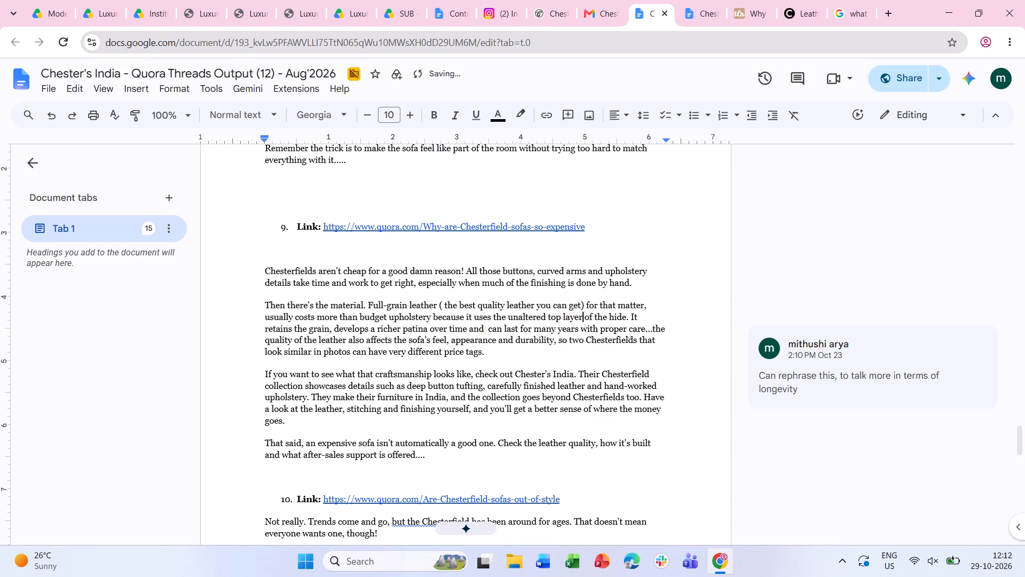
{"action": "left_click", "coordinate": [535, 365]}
Open Buffalo Jackson's article on full grain versus top grain leather from the search results and read its origin and quality sections.
{"action": "left_click", "coordinate": [862, 0]}
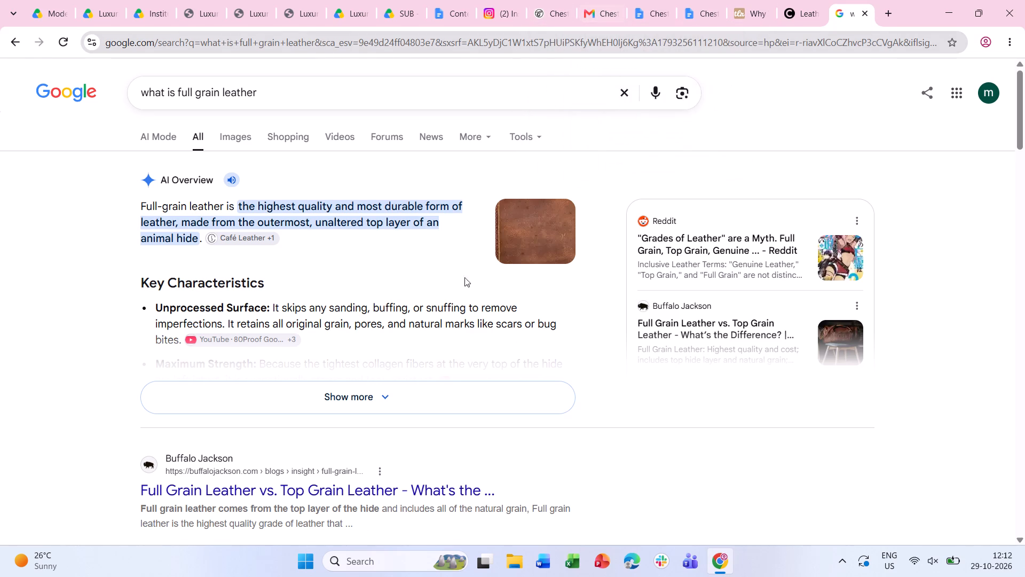
{"action": "scroll", "coordinate": [508, 345], "scroll_direction": "down", "scroll_amount": 3}
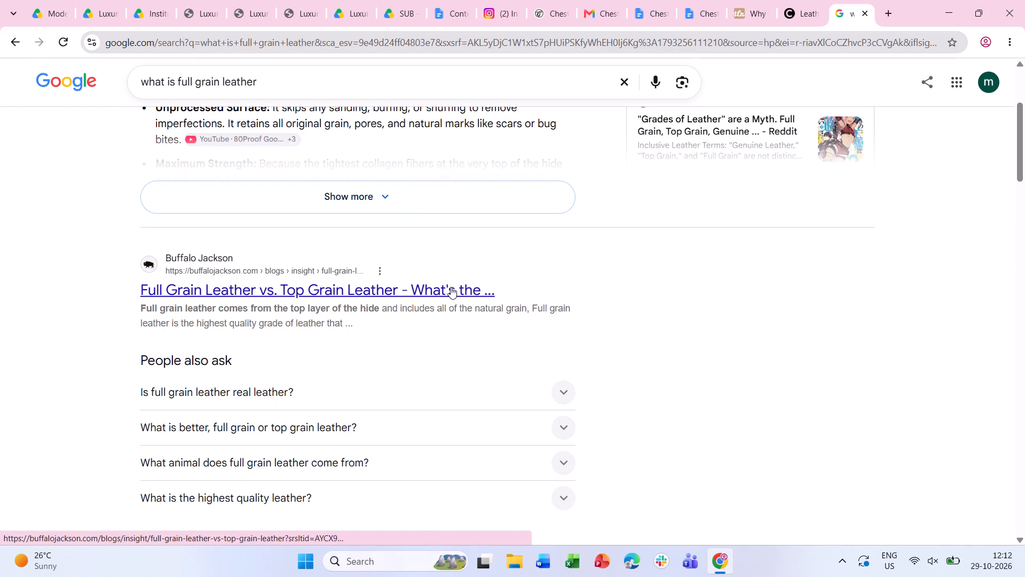
{"action": "left_click", "coordinate": [451, 287]}
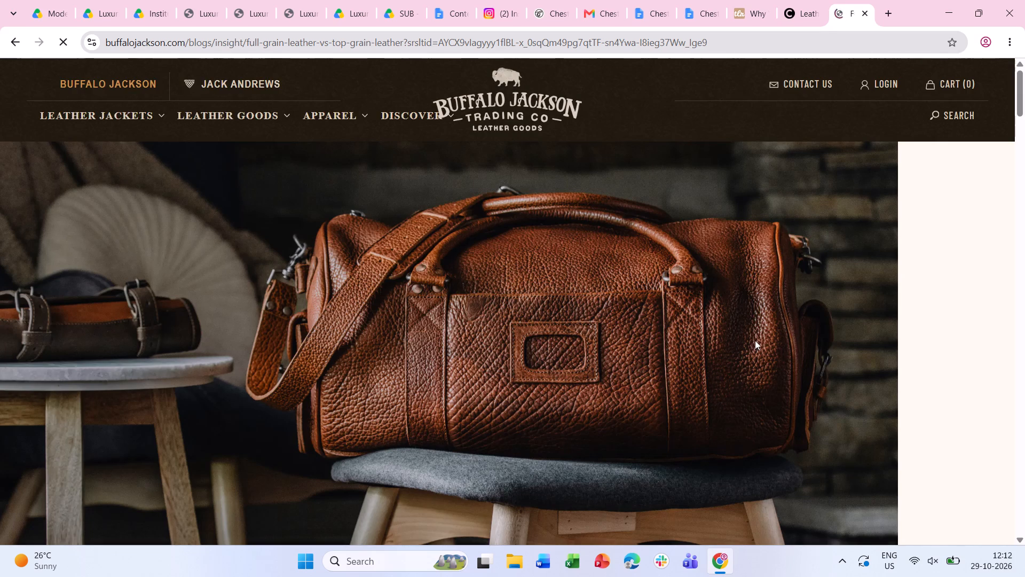
{"action": "scroll", "coordinate": [673, 316], "scroll_direction": "down", "scroll_amount": 6}
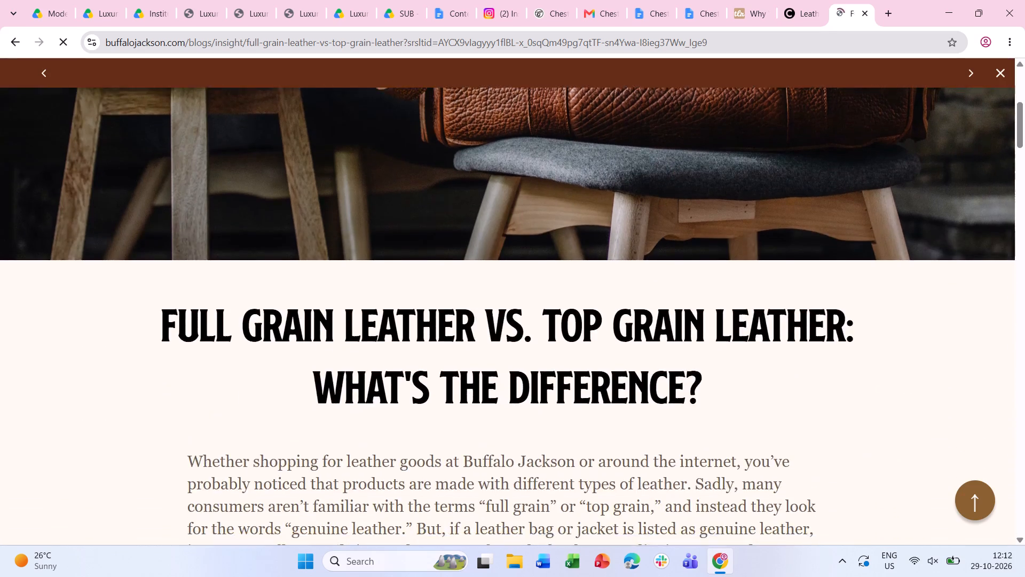
{"action": "scroll", "coordinate": [673, 316], "scroll_direction": "down", "scroll_amount": 3}
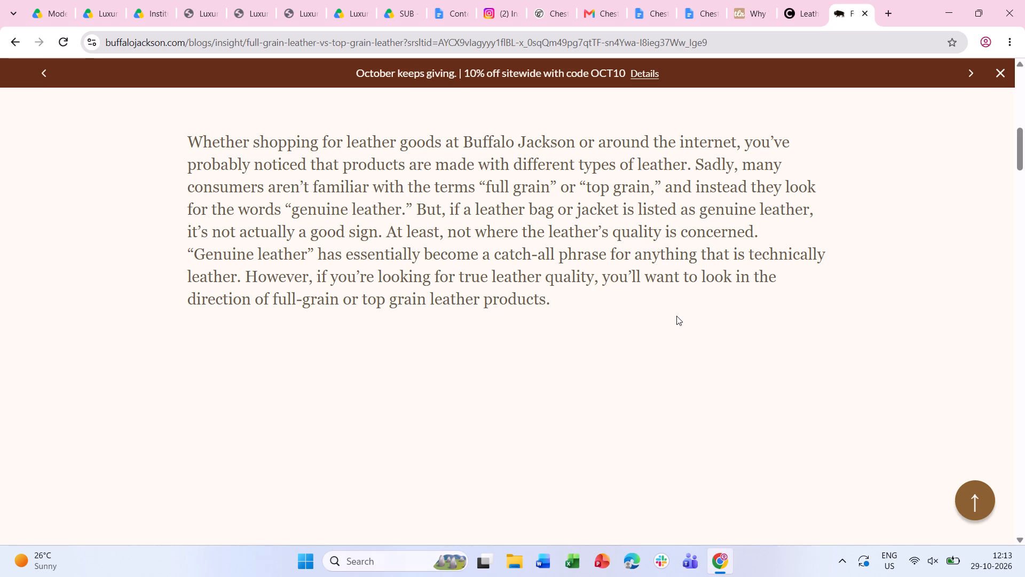
{"action": "scroll", "coordinate": [668, 312], "scroll_direction": "down", "scroll_amount": 2}
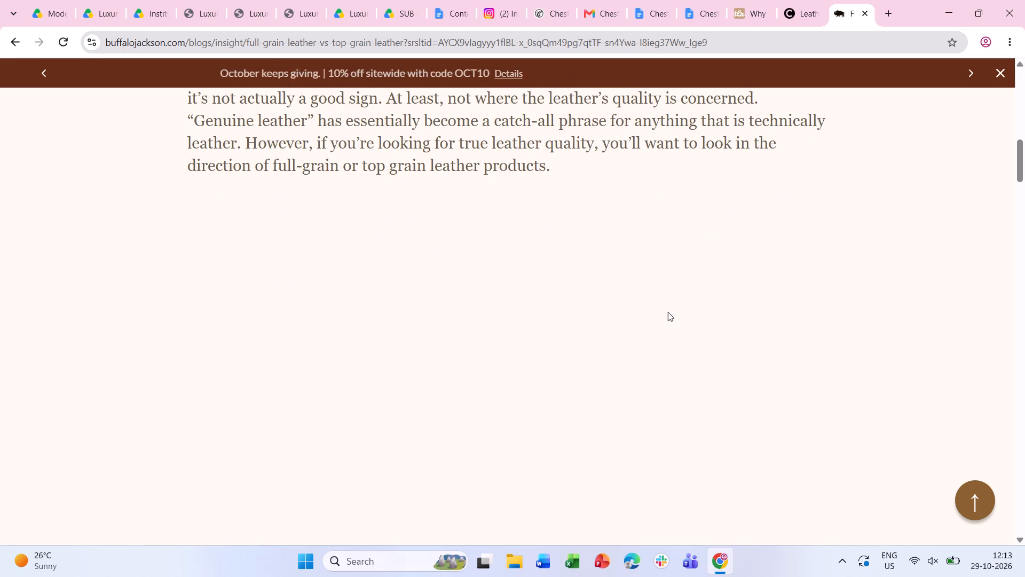
{"action": "scroll", "coordinate": [668, 312], "scroll_direction": "down", "scroll_amount": 8}
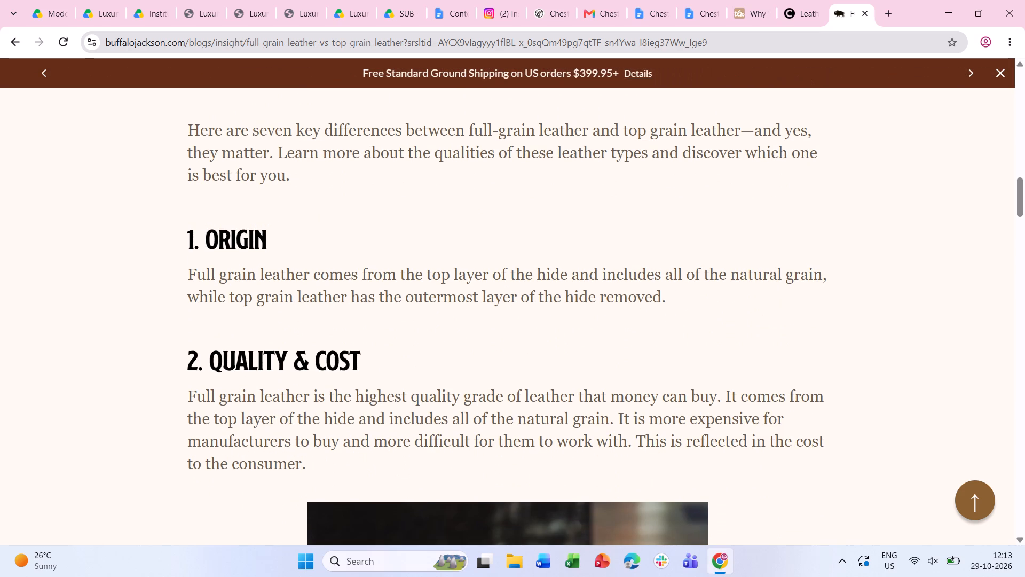
Copy "Full grain leather comes from the top layer of the hide and includes all of the natural grain" unformatted after "because" in thread 9.
{"action": "left_click_drag", "start_coordinate": [189, 272], "coordinate": [818, 280]}
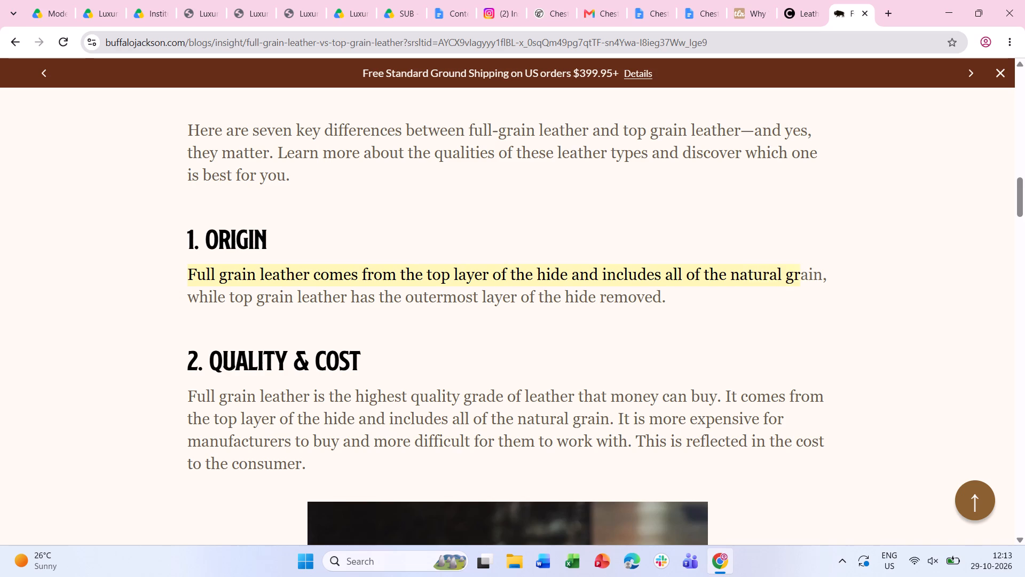
{"action": "left_click_drag", "start_coordinate": [818, 280], "coordinate": [820, 280]}
{"action": "key", "text": "ctrl+c"}
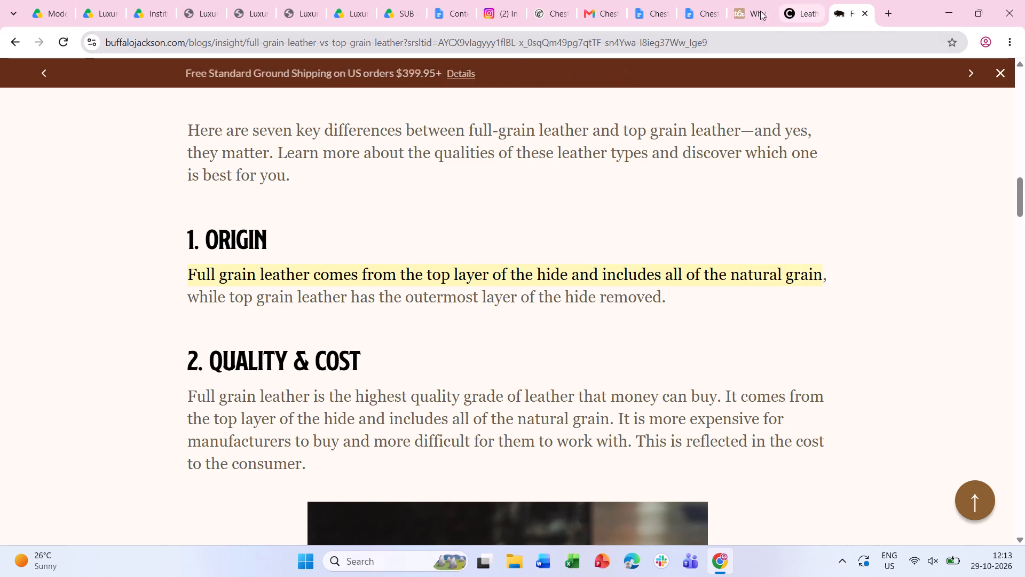
{"action": "left_click", "coordinate": [649, 11]}
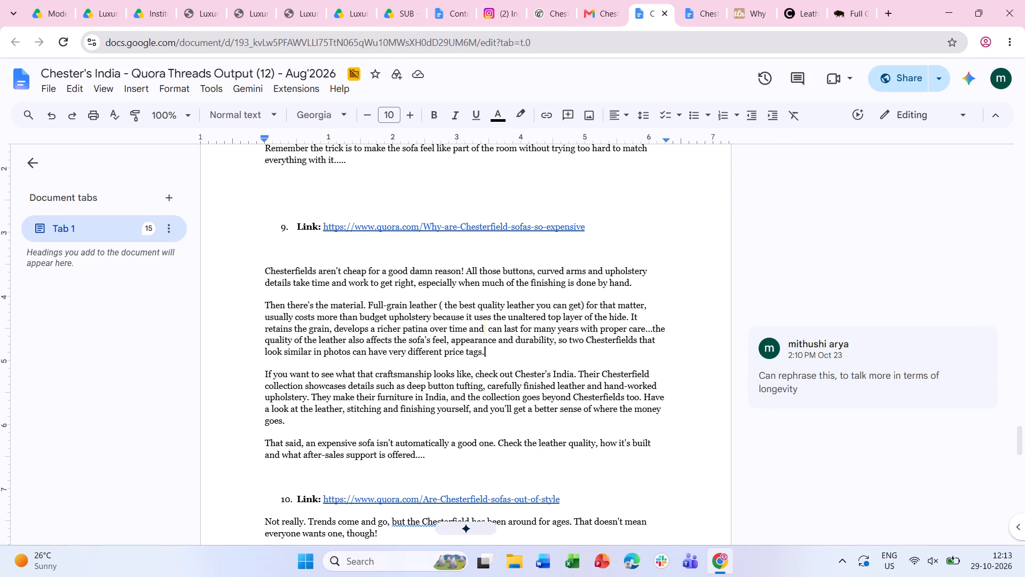
{"action": "left_click_drag", "start_coordinate": [623, 315], "coordinate": [568, 315]}
{"action": "left_click_drag", "start_coordinate": [568, 315], "coordinate": [467, 317]}
{"action": "key", "text": "ctrl+v"}
{"action": "key", "text": "ctrl+z"}
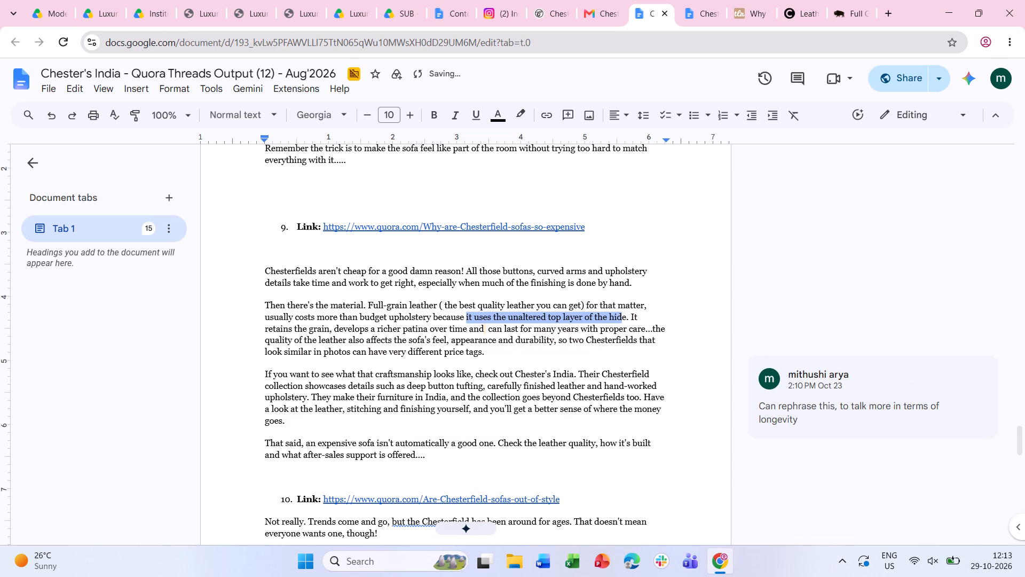
{"action": "right_click", "coordinate": [466, 314]}
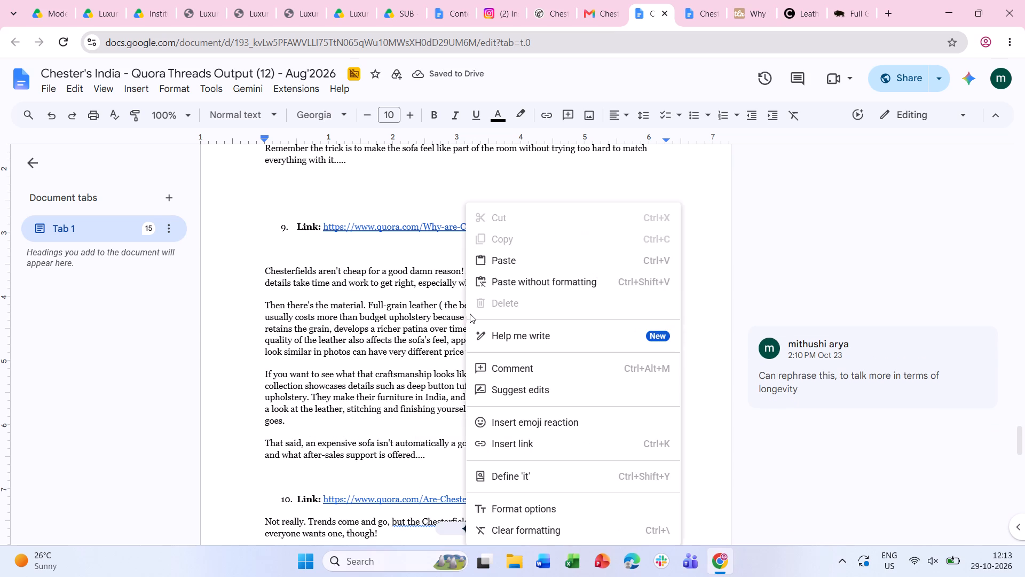
{"action": "left_click", "coordinate": [581, 273]}
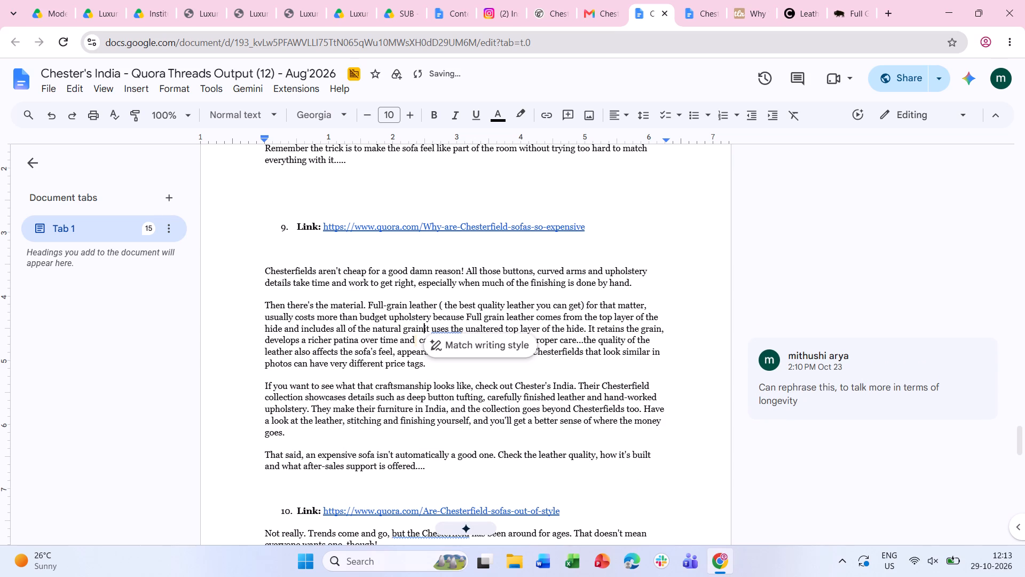
End the pasted text with a period and delete the leftover clause "it uses the unaltered top layer of the hide.".
{"action": "key", "text": "period"}
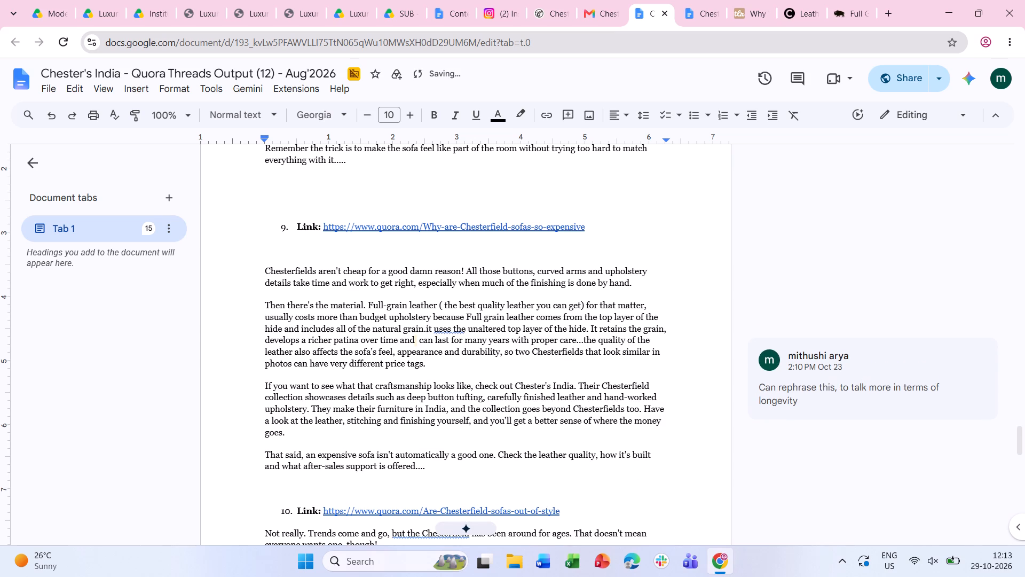
{"action": "key", "text": "space"}
{"action": "left_click_drag", "start_coordinate": [592, 327], "coordinate": [428, 329]}
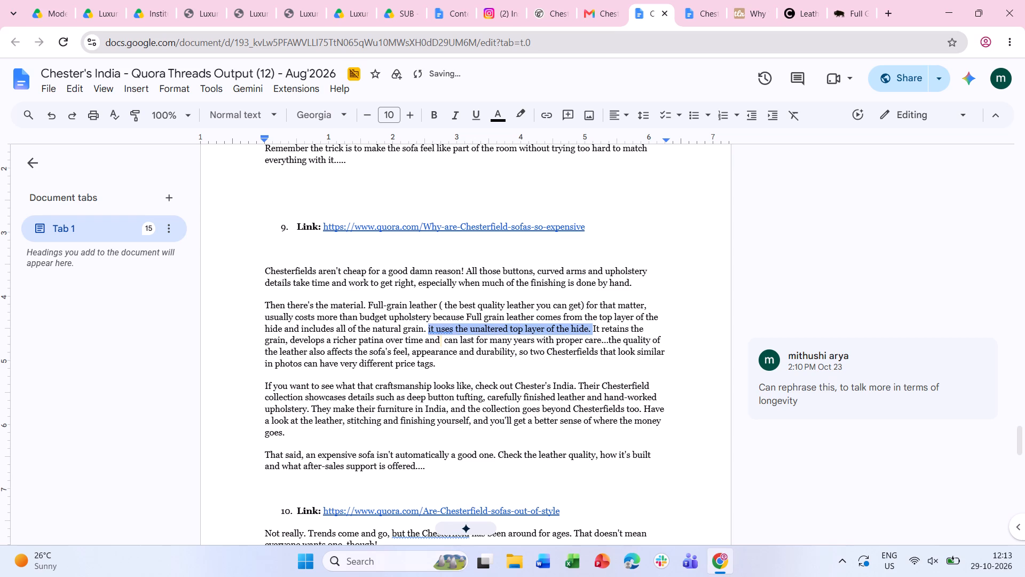
{"action": "key", "text": "BackSpace"}
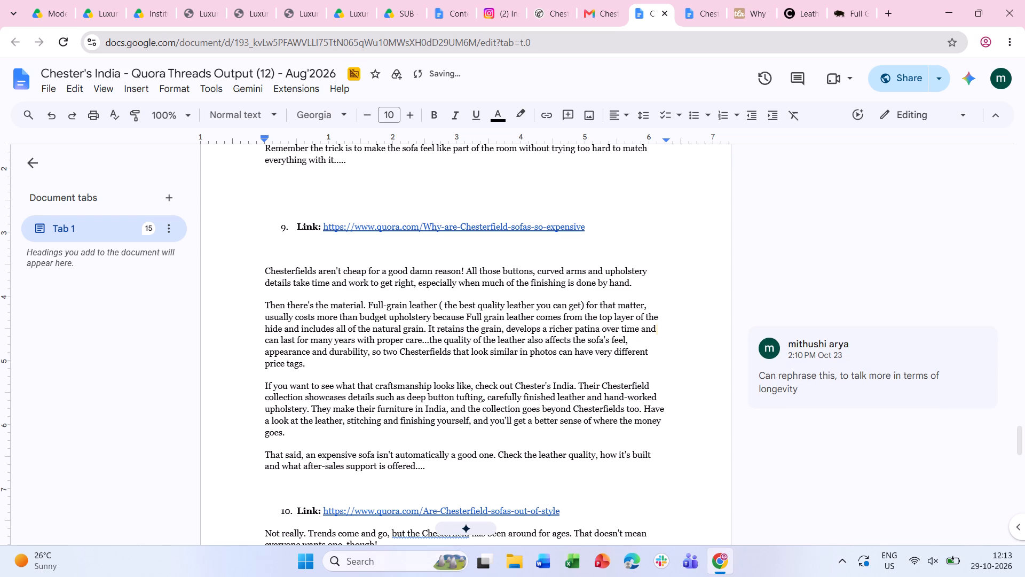
Replace the pasted "Full grain leather" after "because" with "it" in thread 9's material paragraph.
{"action": "left_click", "coordinate": [471, 318]}
{"action": "key", "text": "BackSpace"}
{"action": "key", "text": "f"}
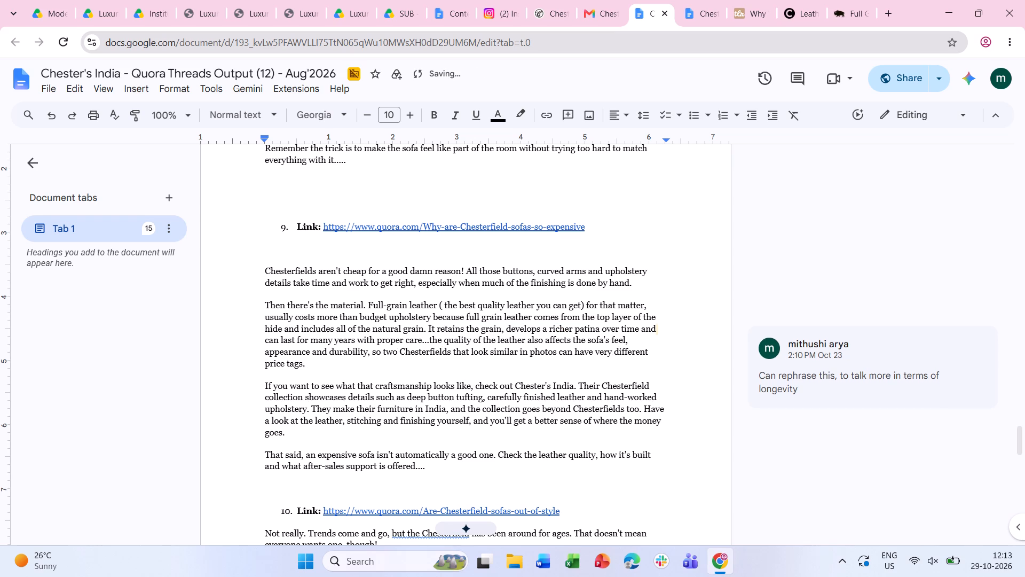
{"action": "left_click_drag", "start_coordinate": [465, 314], "coordinate": [484, 315]}
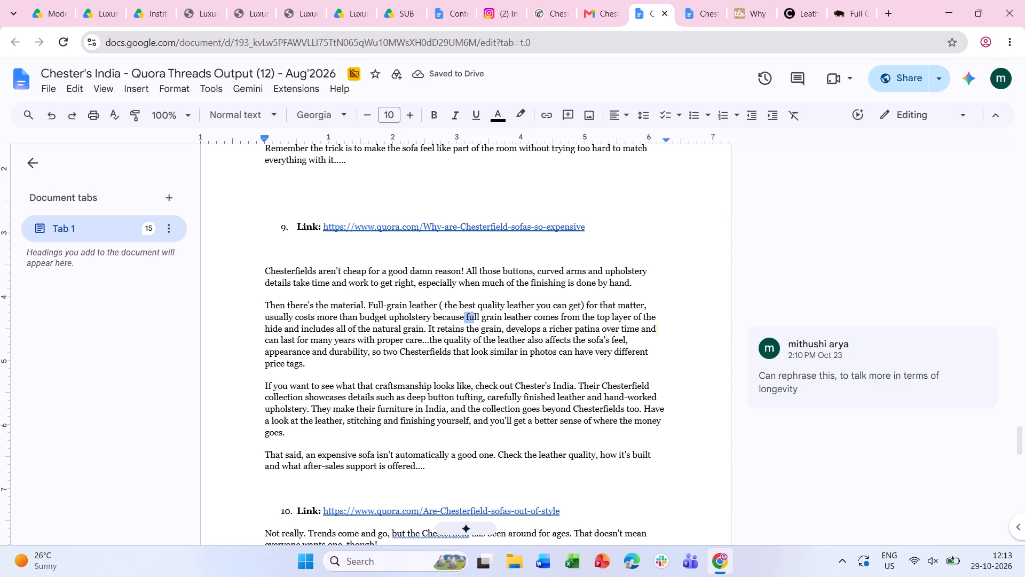
{"action": "left_click_drag", "start_coordinate": [484, 315], "coordinate": [531, 318]}
{"action": "type", "text": "it"}
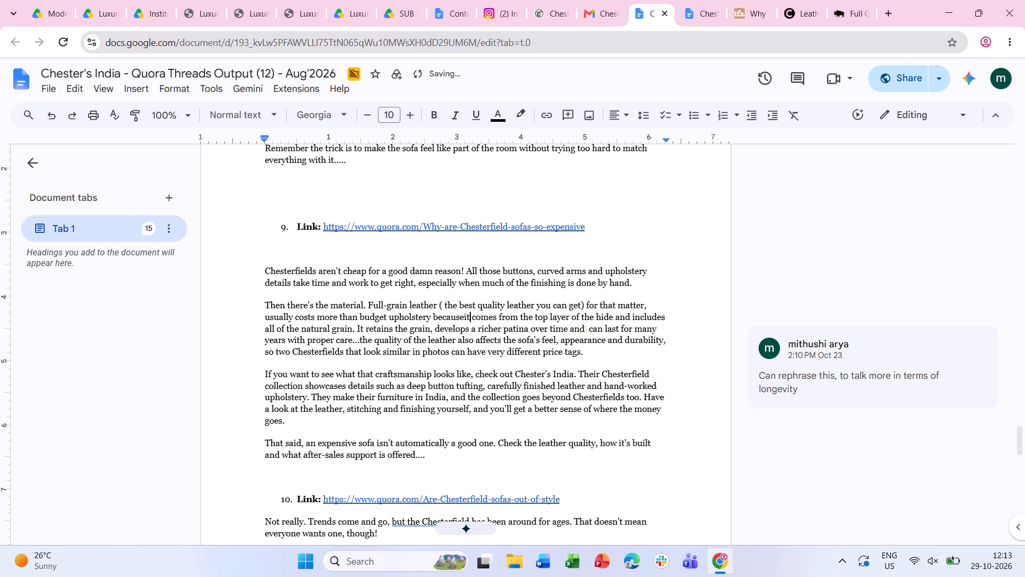
{"action": "key", "text": "BackSpace"}
{"action": "key", "text": "BackSpace"}
{"action": "key", "text": "space"}
{"action": "type", "text": "it"}
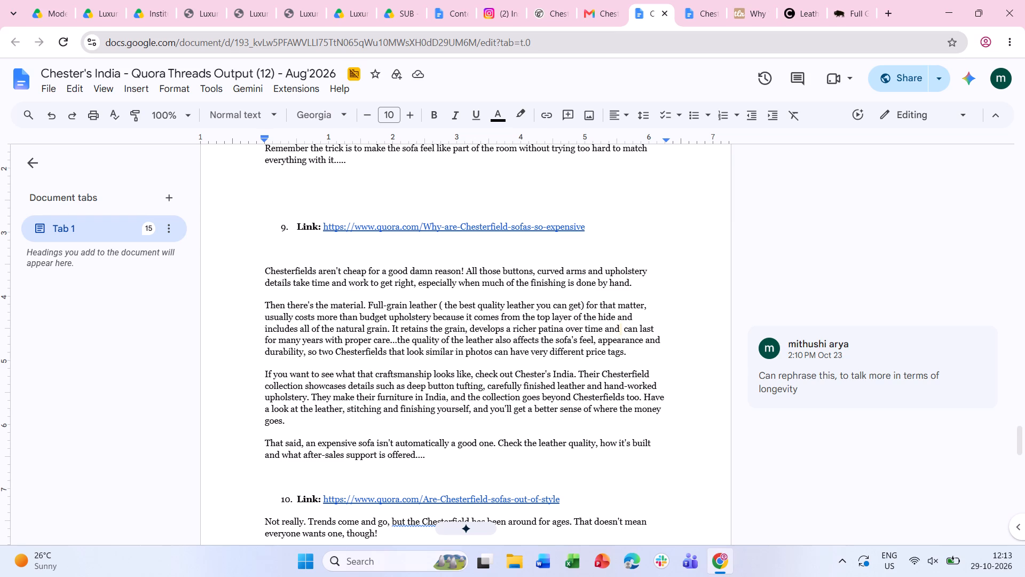
Delete "and includes all of the natural grain" from thread 9's material paragraph and end the sentence with a period after "hide".
{"action": "left_click_drag", "start_coordinate": [617, 316], "coordinate": [391, 327]}
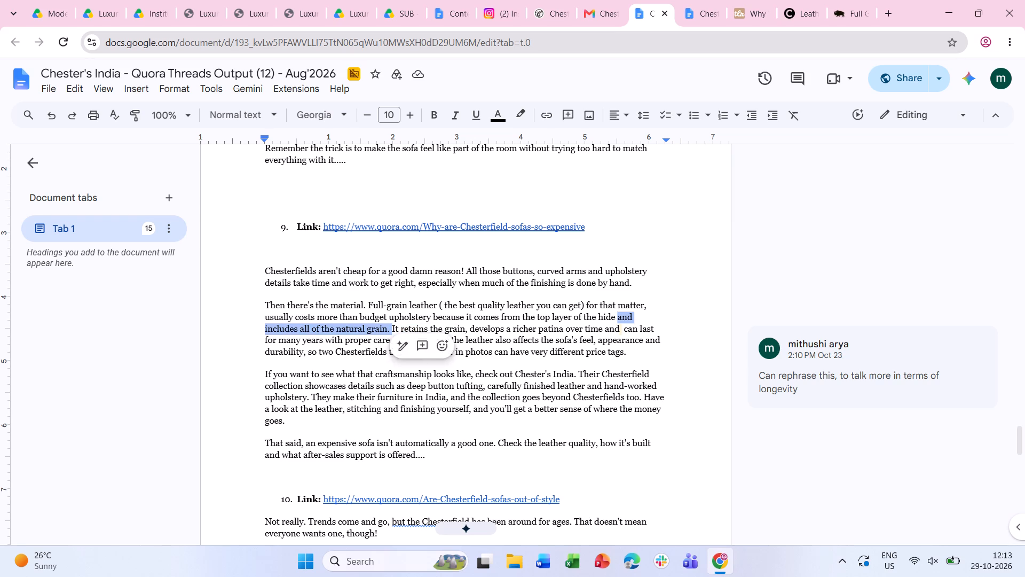
{"action": "key", "text": "BackSpace"}
{"action": "key", "text": "BackSpace"}
{"action": "type", "text": "."}
{"action": "key", "text": "space"}
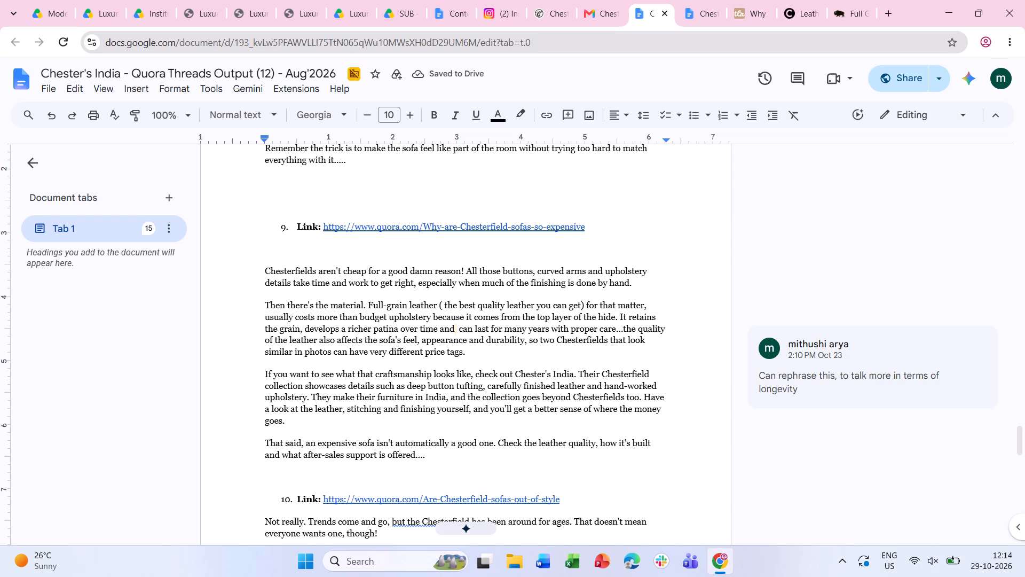
Add the comment "This is fine" to the Link label of thread 9.
{"action": "left_click_drag", "start_coordinate": [297, 225], "coordinate": [320, 226]}
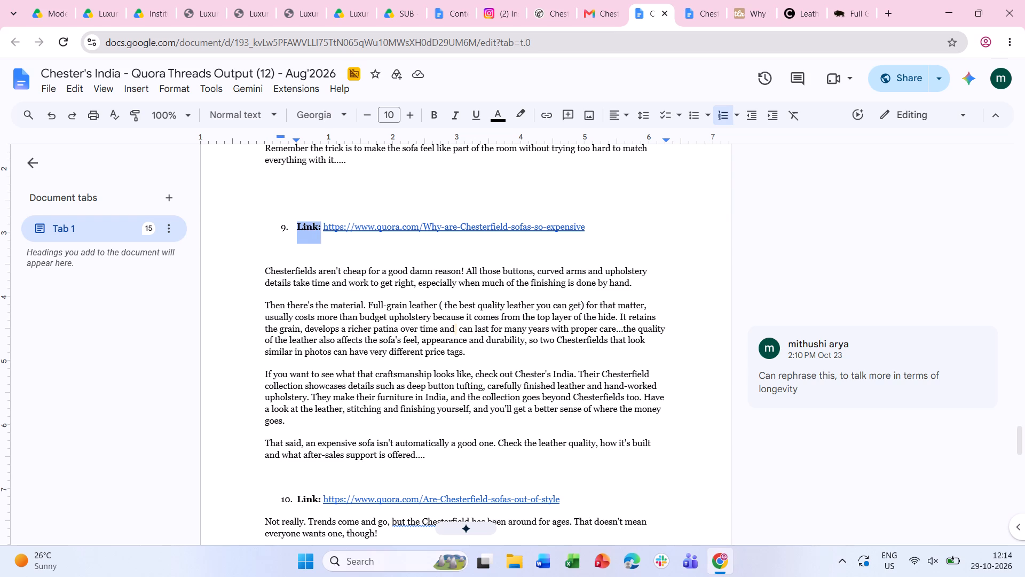
{"action": "left_click", "coordinate": [358, 244]}
{"action": "type", "text": "Thsi"}
{"action": "key", "text": "BackSpace"}
{"action": "key", "text": "BackSpace"}
{"action": "type", "text": "is is fine"}
{"action": "key", "text": "Return"}
{"action": "key", "text": "BackSpace"}
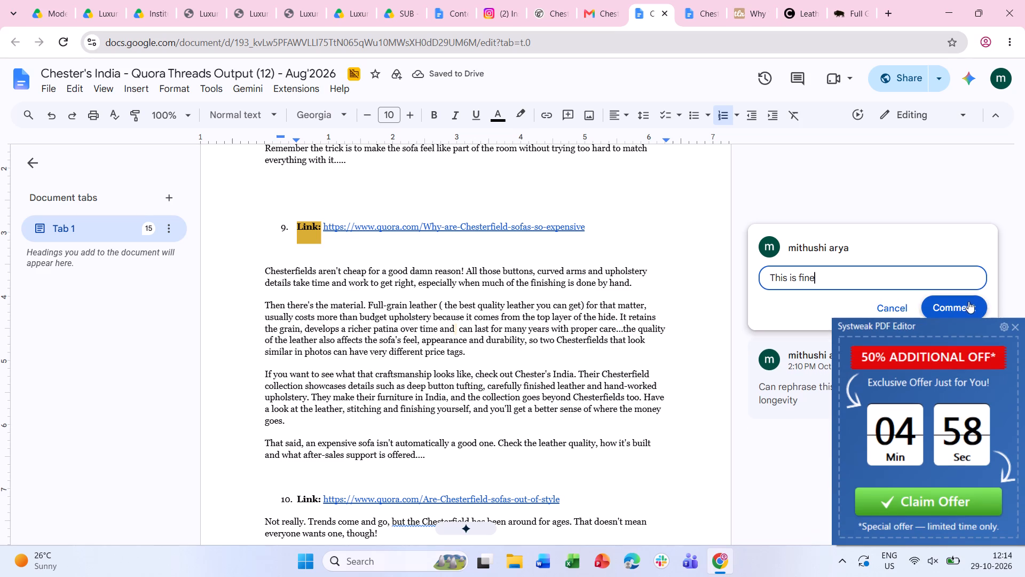
{"action": "left_click", "coordinate": [968, 301]}
Read the thread 10 answer on Chesterfield sofas being out of style and comment "This is fine" on its Link label.
{"action": "scroll", "coordinate": [625, 409], "scroll_direction": "down", "scroll_amount": 2}
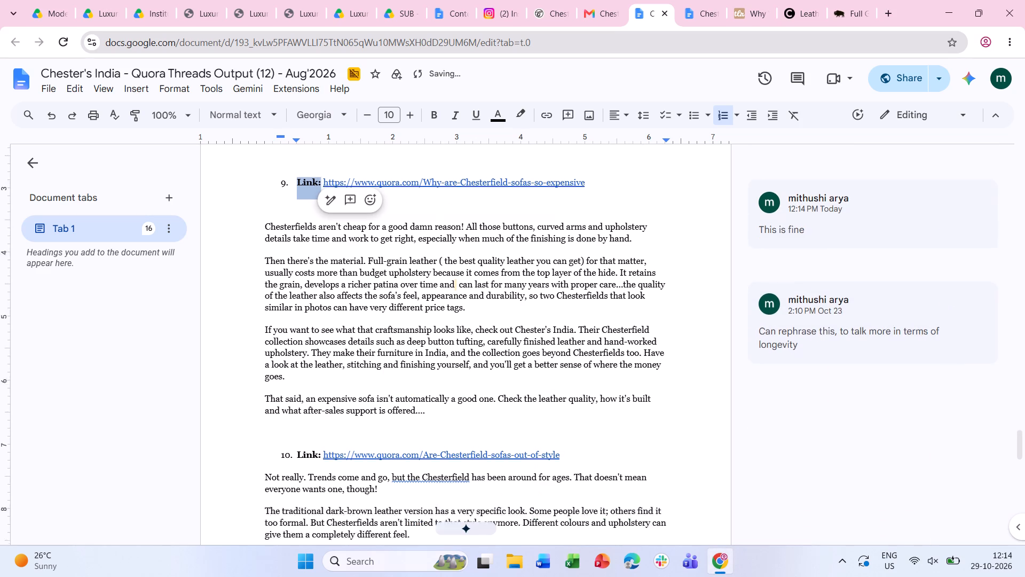
{"action": "scroll", "coordinate": [625, 408], "scroll_direction": "down", "scroll_amount": 2}
{"action": "left_click", "coordinate": [618, 349]}
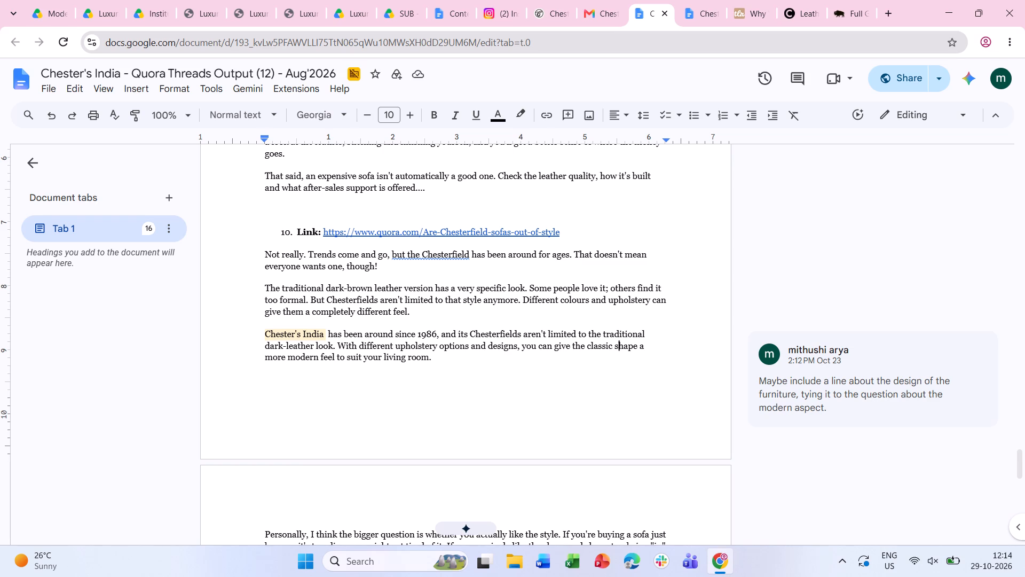
{"action": "scroll", "coordinate": [618, 349], "scroll_direction": "down", "scroll_amount": 2}
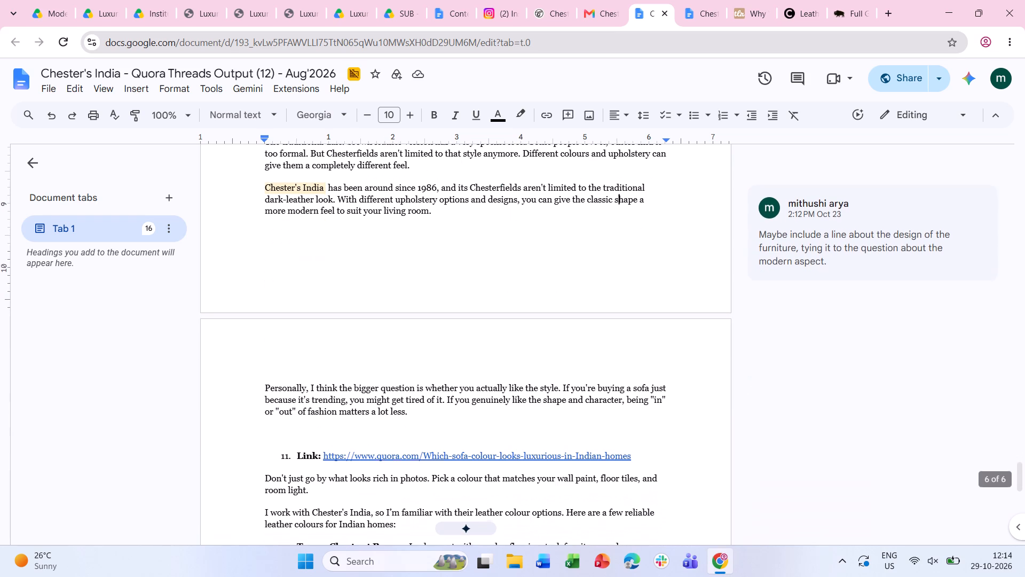
{"action": "scroll", "coordinate": [618, 349], "scroll_direction": "down", "scroll_amount": 1}
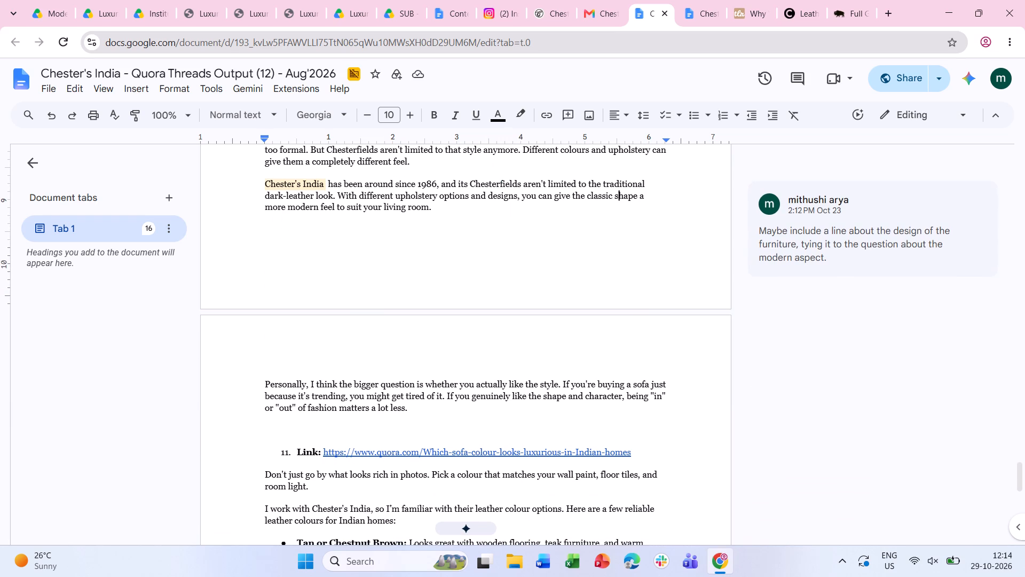
{"action": "scroll", "coordinate": [618, 349], "scroll_direction": "up", "scroll_amount": 1}
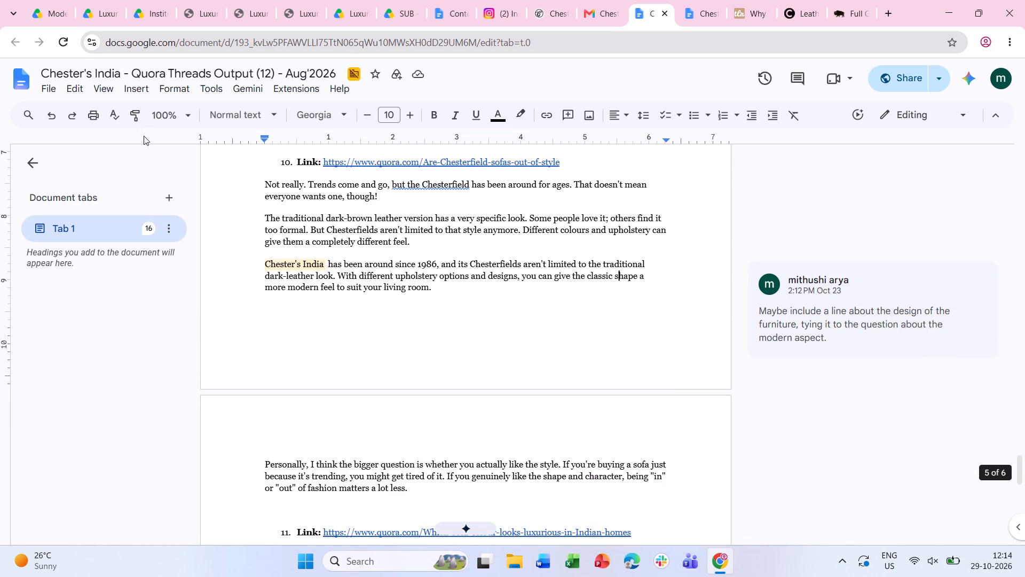
{"action": "left_click_drag", "start_coordinate": [296, 160], "coordinate": [321, 162]}
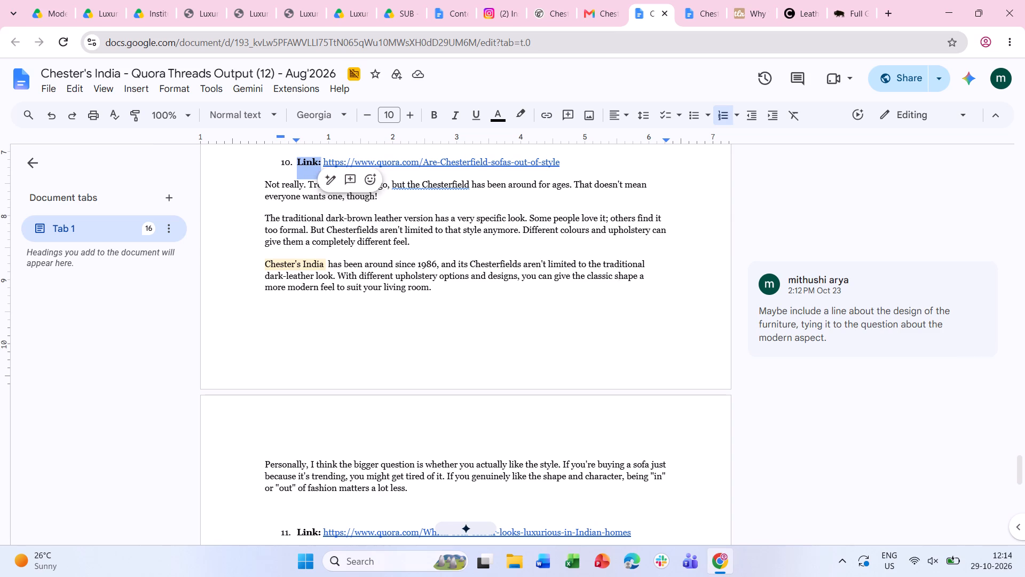
{"action": "left_click", "coordinate": [351, 183]}
{"action": "type", "text": "This is fine"}
{"action": "left_click", "coordinate": [962, 239]}
Read the answers to threads 11 and 12 and comment "This is fine" on thread 12's Link label.
{"action": "scroll", "coordinate": [665, 354], "scroll_direction": "down", "scroll_amount": 2}
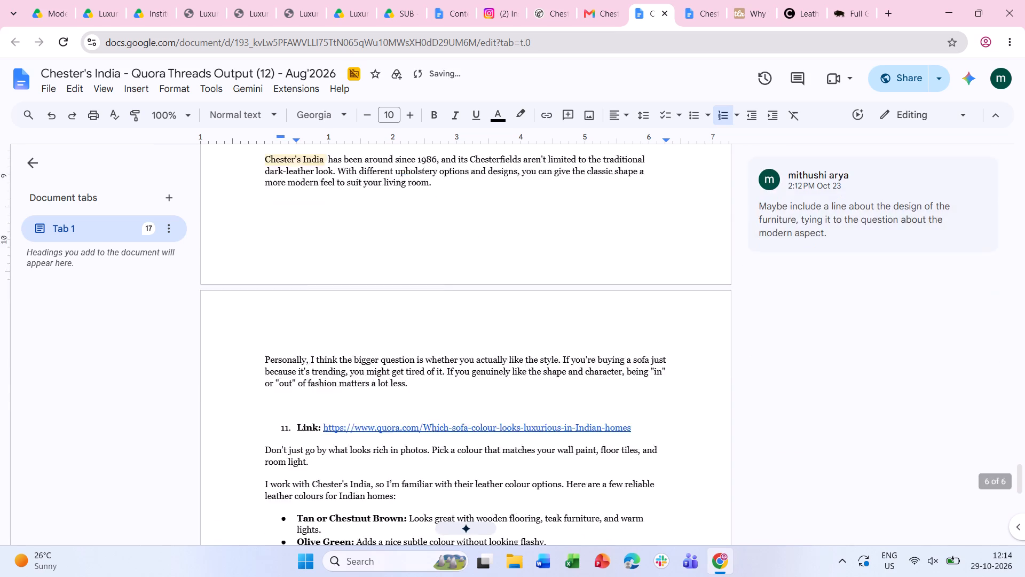
{"action": "scroll", "coordinate": [665, 354], "scroll_direction": "down", "scroll_amount": 3}
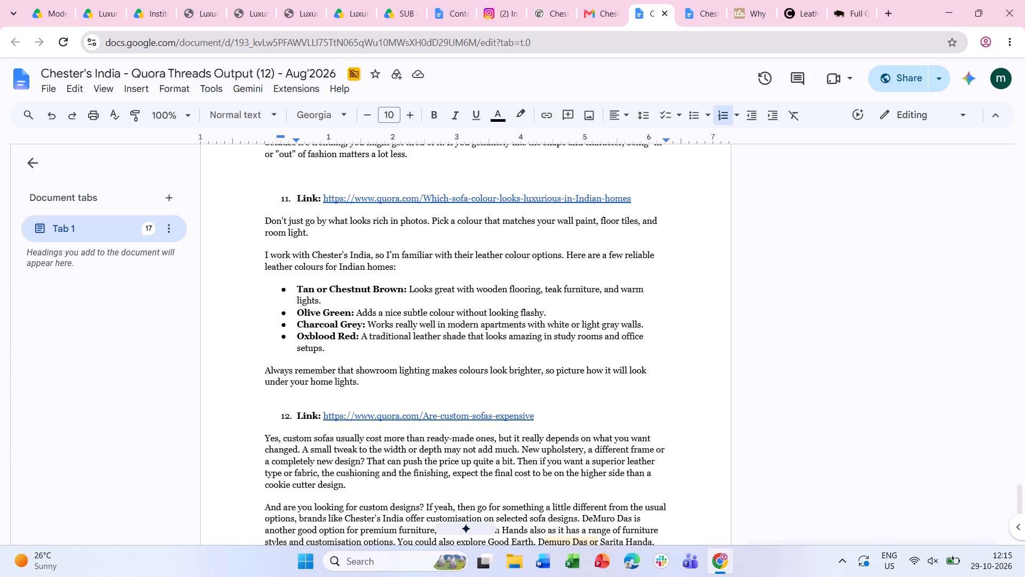
{"action": "scroll", "coordinate": [521, 381], "scroll_direction": "down", "scroll_amount": 3}
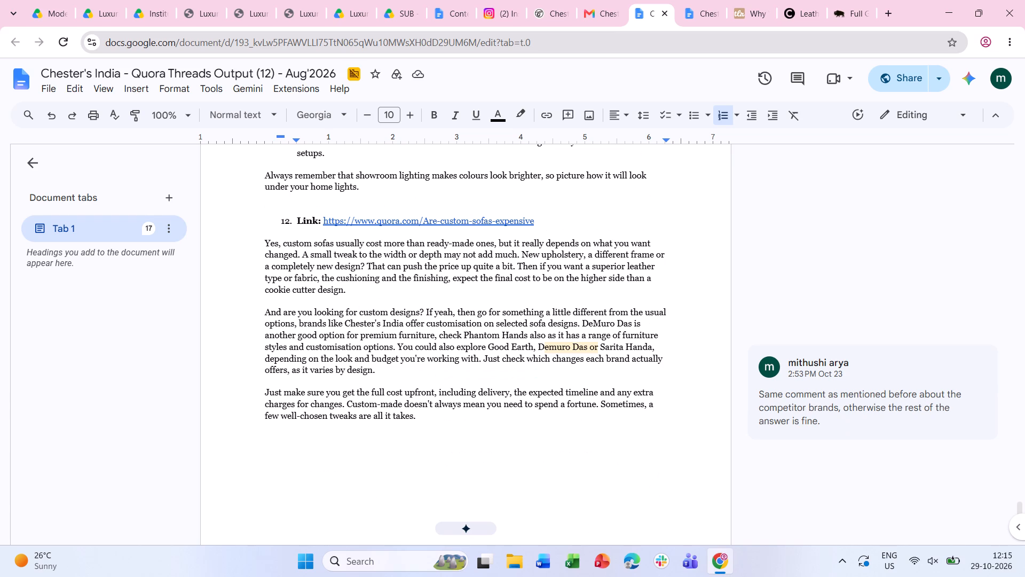
{"action": "left_click_drag", "start_coordinate": [297, 212], "coordinate": [320, 214]}
{"action": "left_click", "coordinate": [352, 235]}
{"action": "type", "text": "This is fine"}
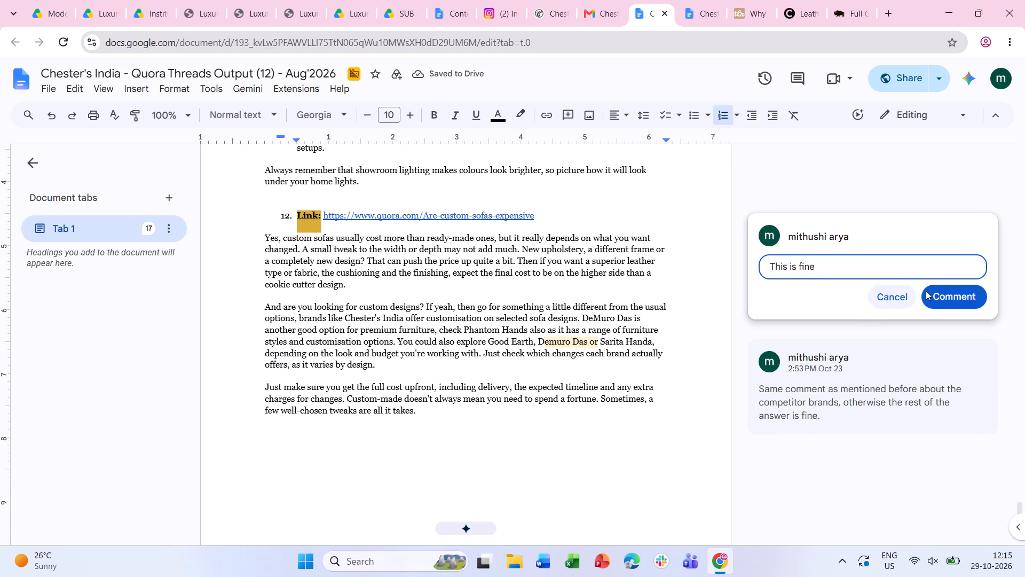
{"action": "left_click", "coordinate": [957, 288]}
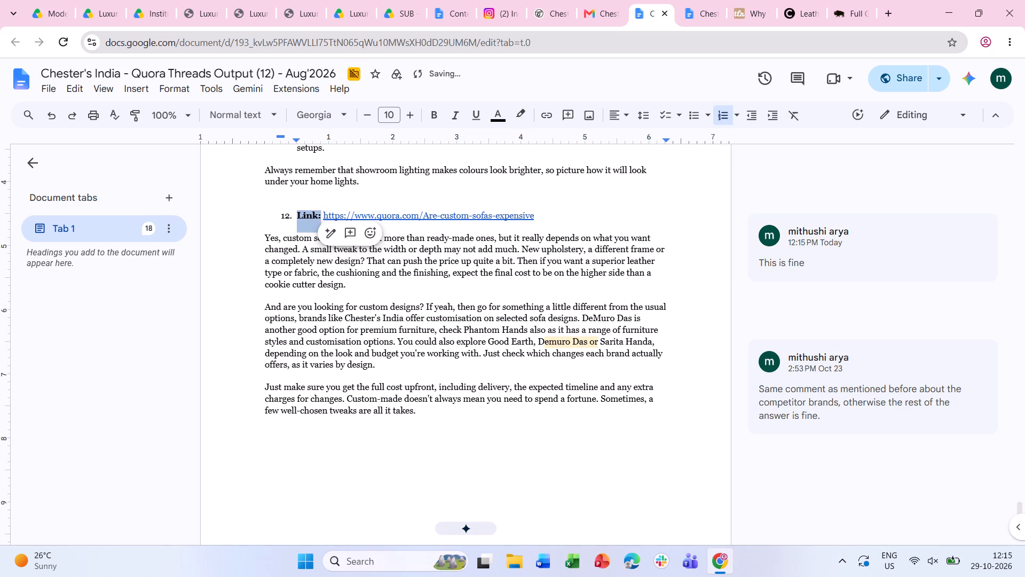
Go back to thread 1, reread its Bangalore luxury furniture answer, and comment "This is fine" on its Link label.
{"action": "scroll", "coordinate": [677, 410], "scroll_direction": "up", "scroll_amount": 9}
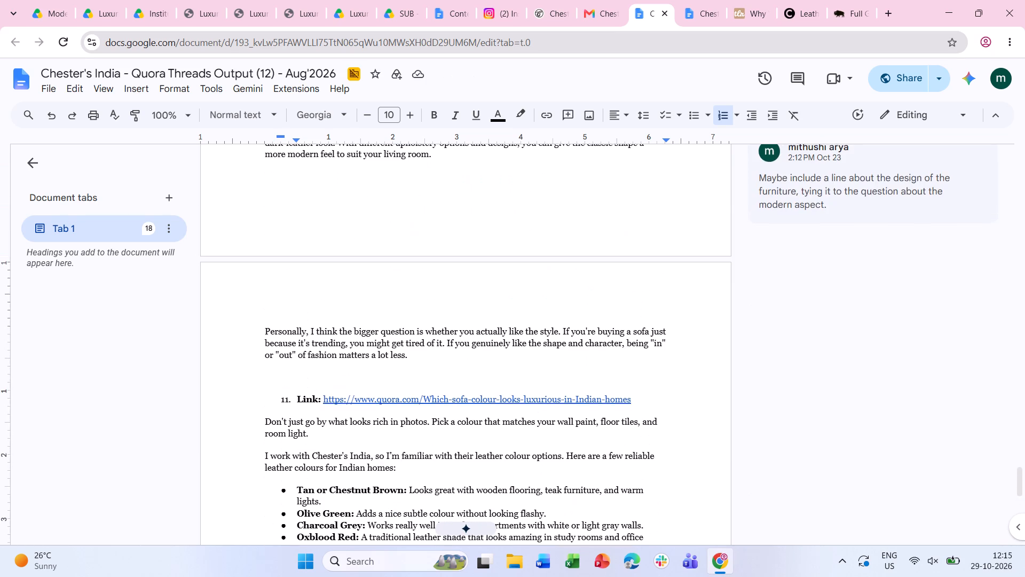
{"action": "scroll", "coordinate": [677, 410], "scroll_direction": "up", "scroll_amount": 6}
{"action": "scroll", "coordinate": [677, 411], "scroll_direction": "up", "scroll_amount": 20}
{"action": "scroll", "coordinate": [677, 411], "scroll_direction": "up", "scroll_amount": 20}
{"action": "scroll", "coordinate": [677, 411], "scroll_direction": "up", "scroll_amount": 3}
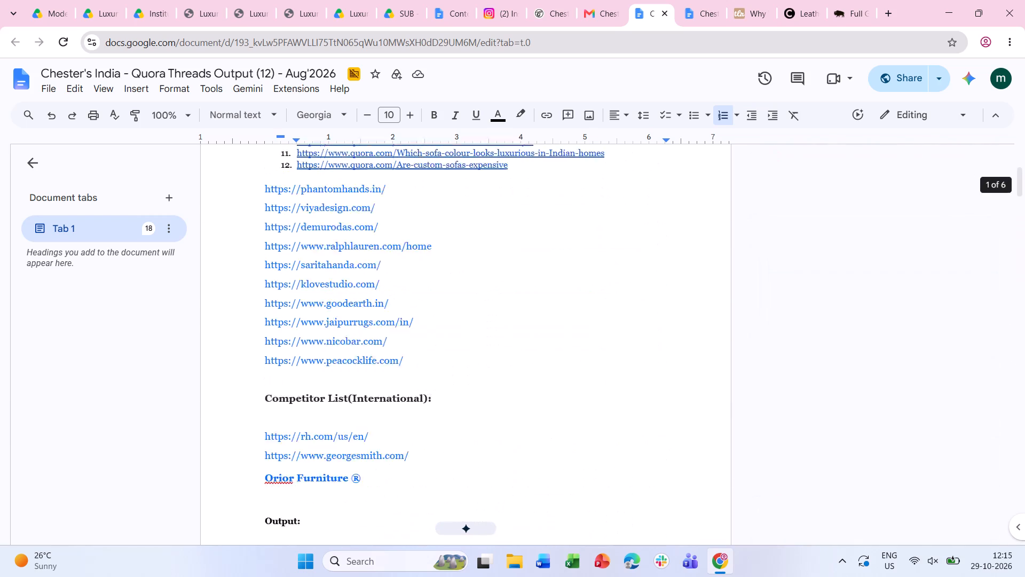
{"action": "scroll", "coordinate": [677, 411], "scroll_direction": "down", "scroll_amount": 8}
{"action": "scroll", "coordinate": [677, 411], "scroll_direction": "up", "scroll_amount": 2}
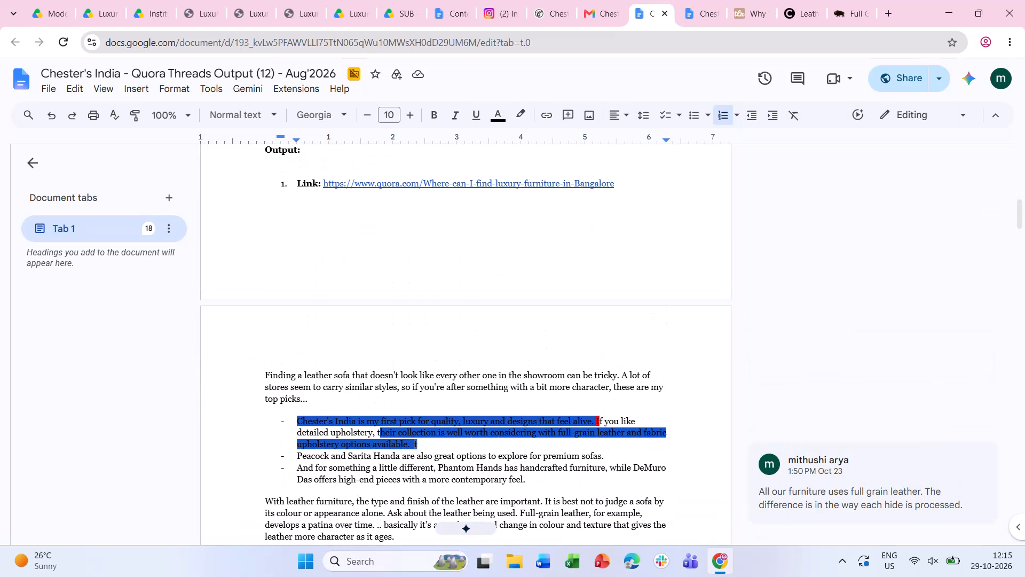
{"action": "scroll", "coordinate": [677, 411], "scroll_direction": "down", "scroll_amount": 2}
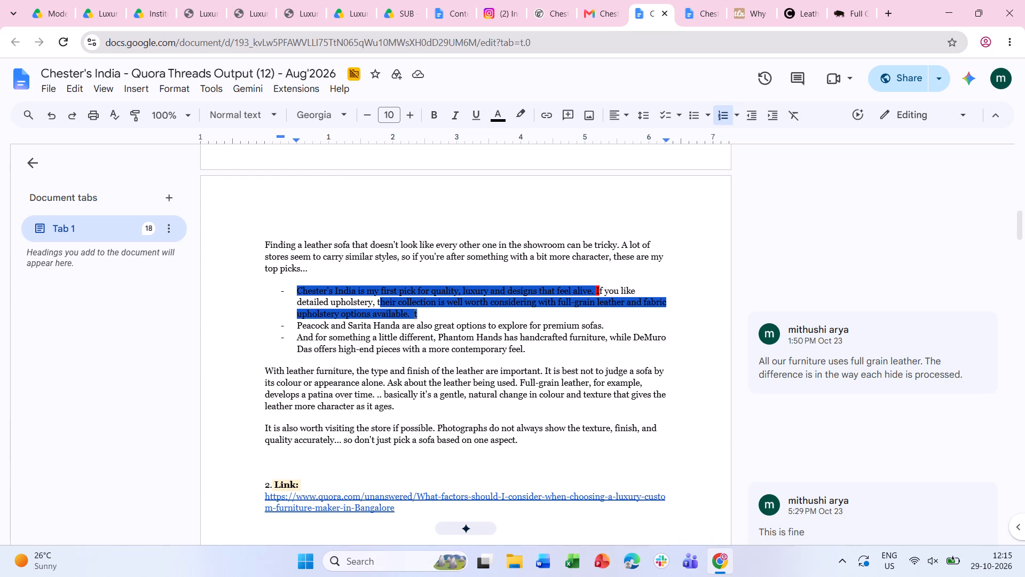
{"action": "scroll", "coordinate": [510, 397], "scroll_direction": "up", "scroll_amount": 3}
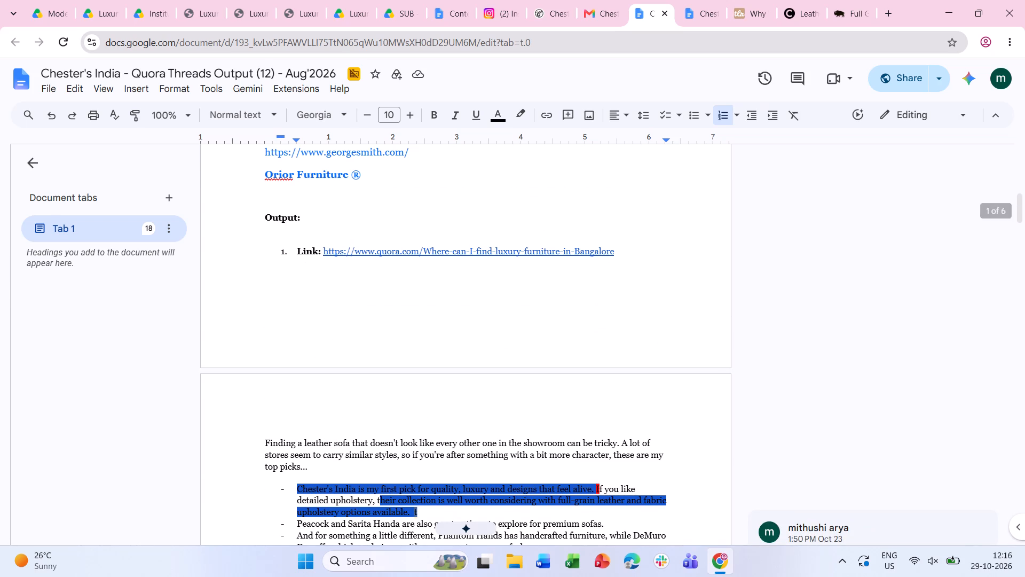
{"action": "left_click_drag", "start_coordinate": [295, 250], "coordinate": [319, 250]}
{"action": "left_click", "coordinate": [342, 276]}
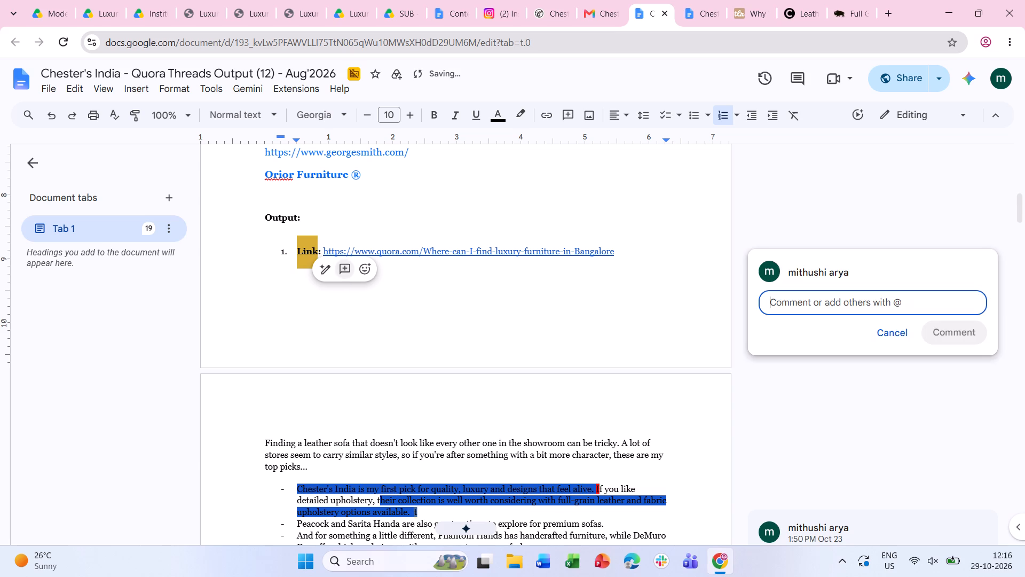
{"action": "type", "text": "This is fine"}
{"action": "left_click", "coordinate": [952, 332]}
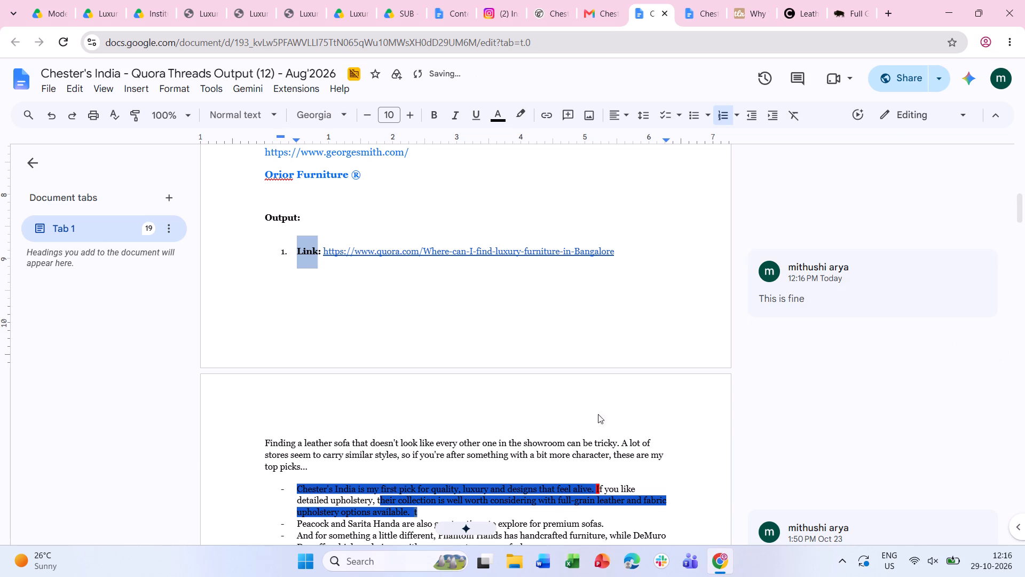
Review the answers and existing feedback comments from thread 1 through thread 6, including the one about replacing the international competitor brand.
{"action": "left_click", "coordinate": [684, 391]}
{"action": "scroll", "coordinate": [754, 388], "scroll_direction": "down", "scroll_amount": 5}
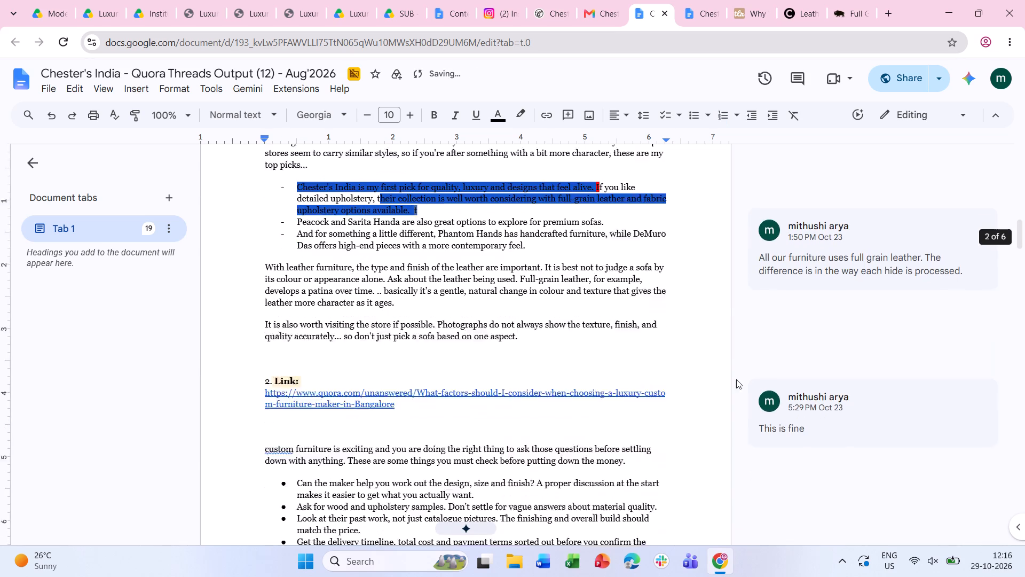
{"action": "scroll", "coordinate": [735, 376], "scroll_direction": "down", "scroll_amount": 2}
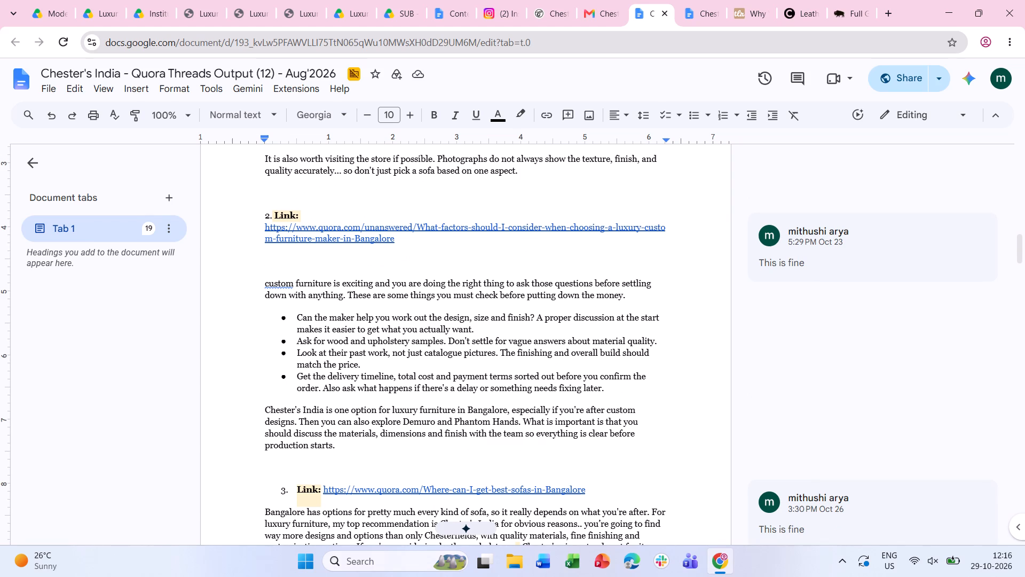
{"action": "left_click", "coordinate": [794, 260]}
{"action": "left_click", "coordinate": [714, 367]}
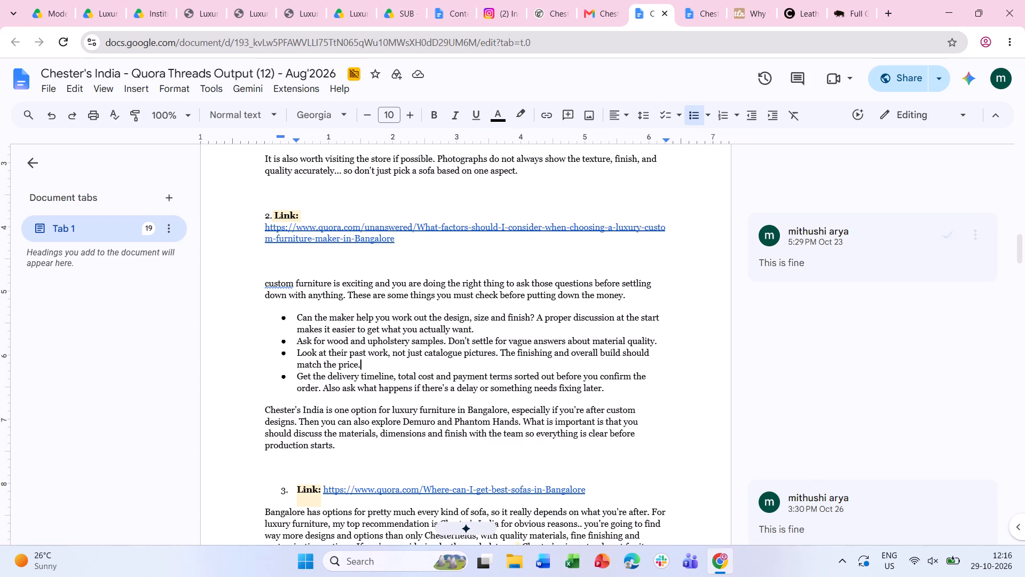
{"action": "scroll", "coordinate": [714, 364], "scroll_direction": "down", "scroll_amount": 3}
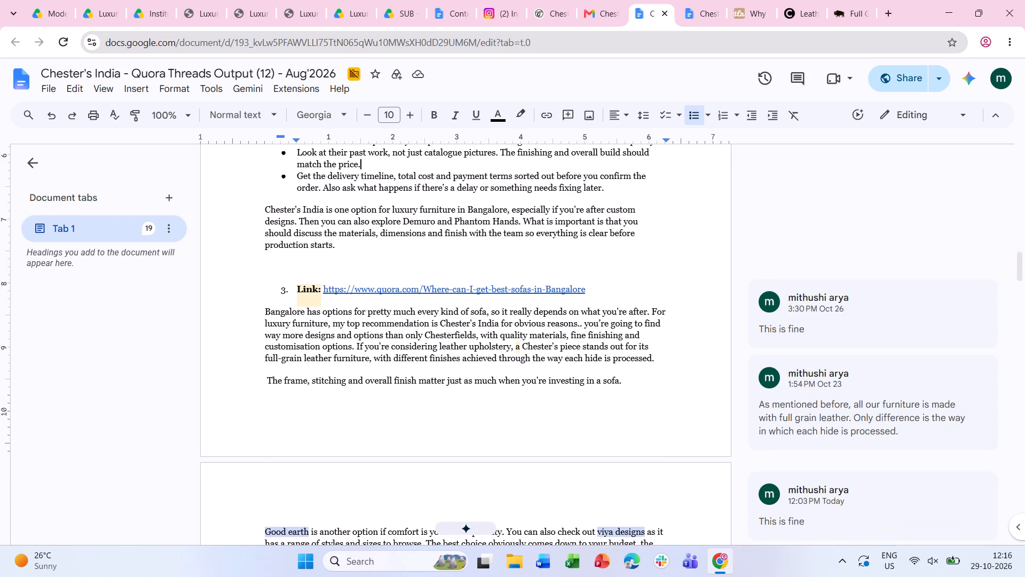
{"action": "scroll", "coordinate": [695, 361], "scroll_direction": "down", "scroll_amount": 7}
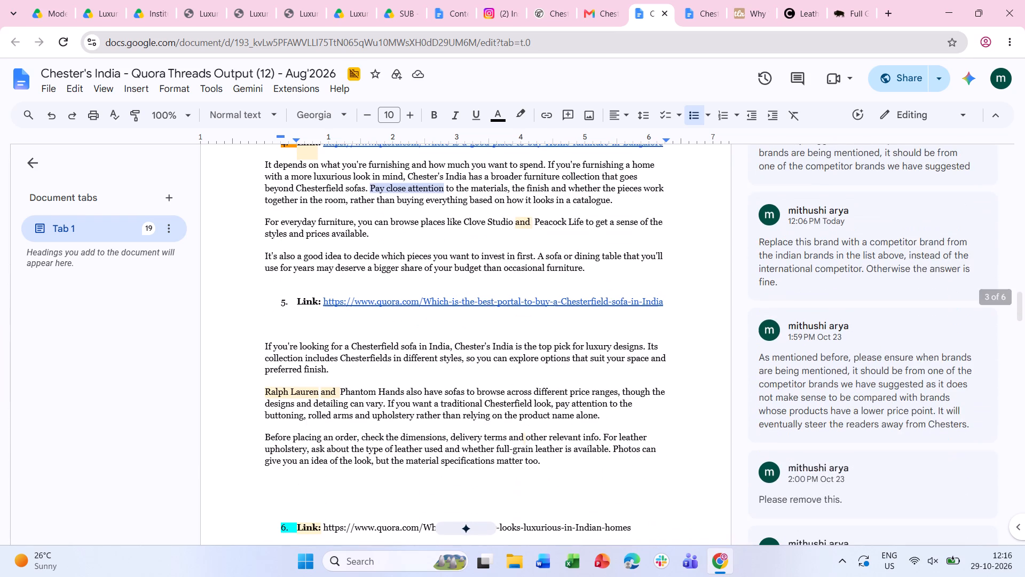
{"action": "scroll", "coordinate": [695, 361], "scroll_direction": "up", "scroll_amount": 1}
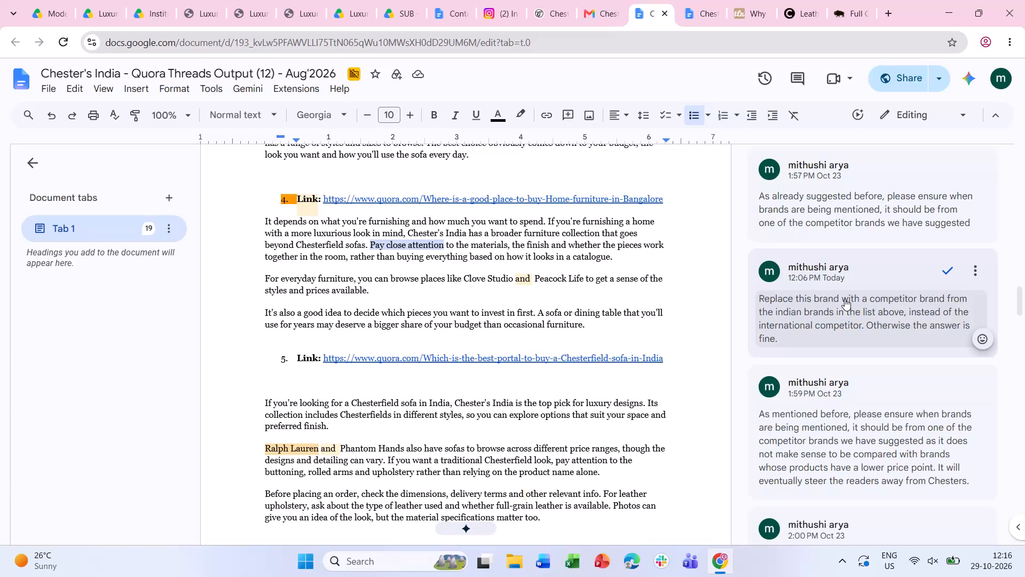
{"action": "left_click", "coordinate": [845, 299]}
{"action": "left_click", "coordinate": [709, 447]}
{"action": "scroll", "coordinate": [899, 417], "scroll_direction": "down", "scroll_amount": 4}
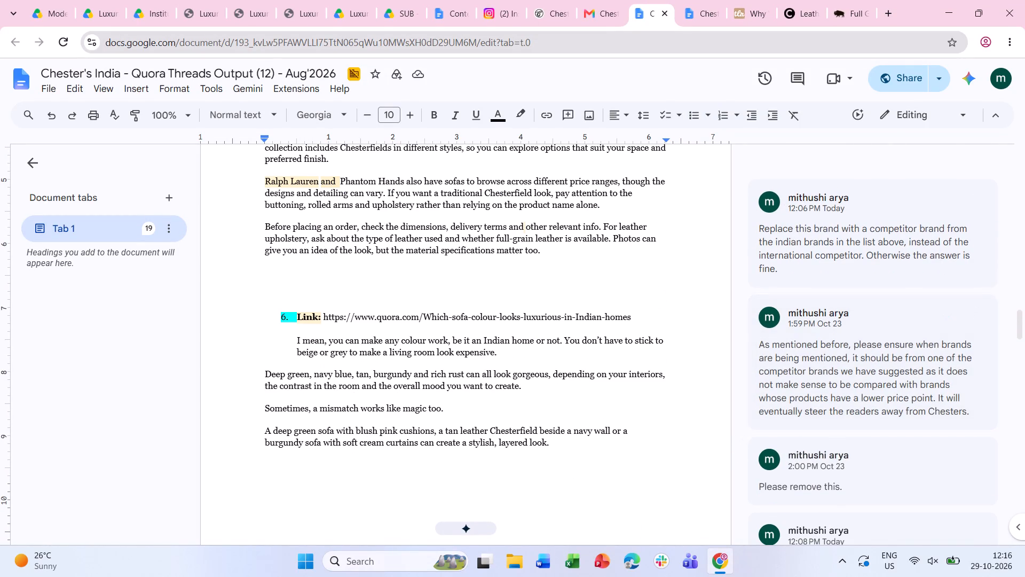
{"action": "scroll", "coordinate": [597, 422], "scroll_direction": "down", "scroll_amount": 3}
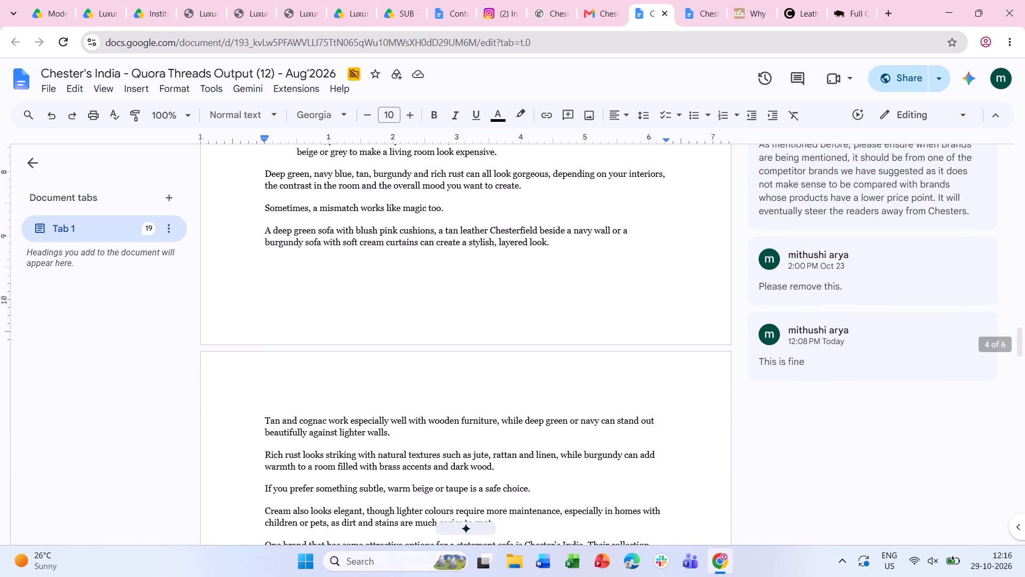
Review the rest of thread 6's answer and the thread 7 answer on Bangalore sofa showrooms, along with their comments.
{"action": "scroll", "coordinate": [650, 340], "scroll_direction": "down", "scroll_amount": 5}
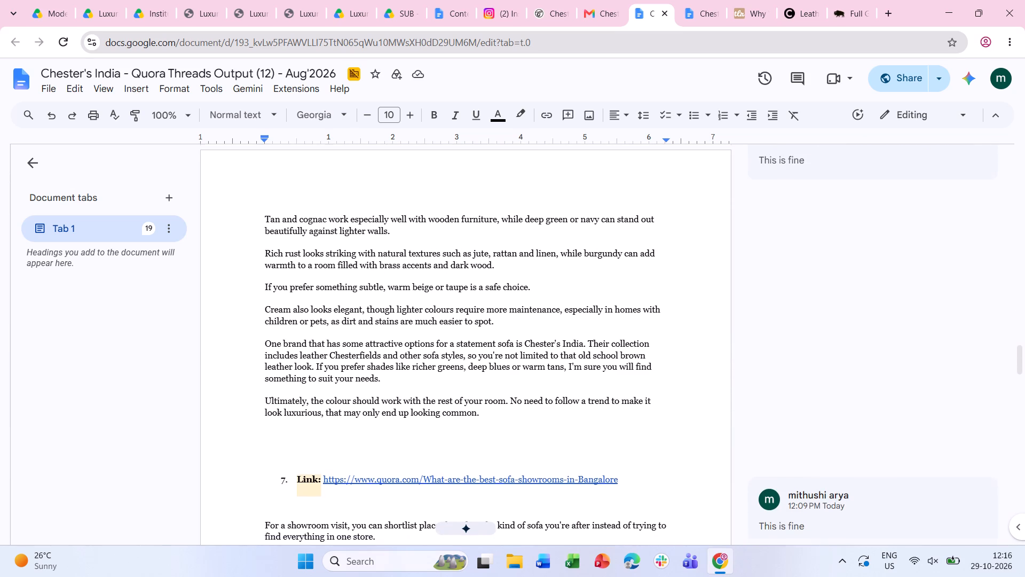
{"action": "scroll", "coordinate": [649, 341], "scroll_direction": "down", "scroll_amount": 3}
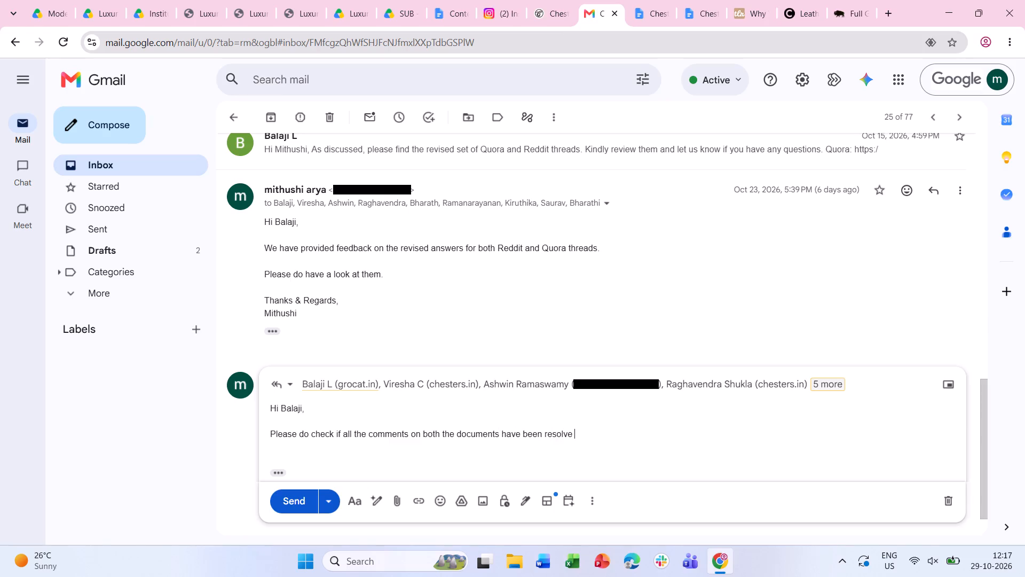
{"action": "key", "text": "BackSpace"}
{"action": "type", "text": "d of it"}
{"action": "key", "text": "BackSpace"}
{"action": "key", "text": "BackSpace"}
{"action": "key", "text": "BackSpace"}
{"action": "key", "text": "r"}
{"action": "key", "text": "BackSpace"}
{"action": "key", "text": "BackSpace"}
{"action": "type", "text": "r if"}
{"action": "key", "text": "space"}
{"action": "left_click", "coordinate": [545, 431]}
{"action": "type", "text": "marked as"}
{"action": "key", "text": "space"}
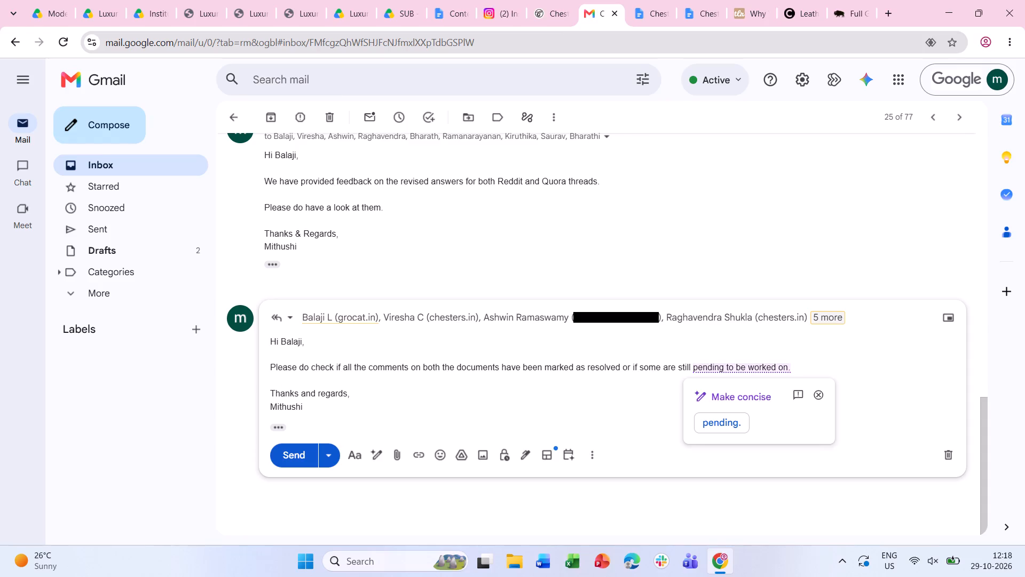
{"action": "left_click", "coordinate": [810, 363]}
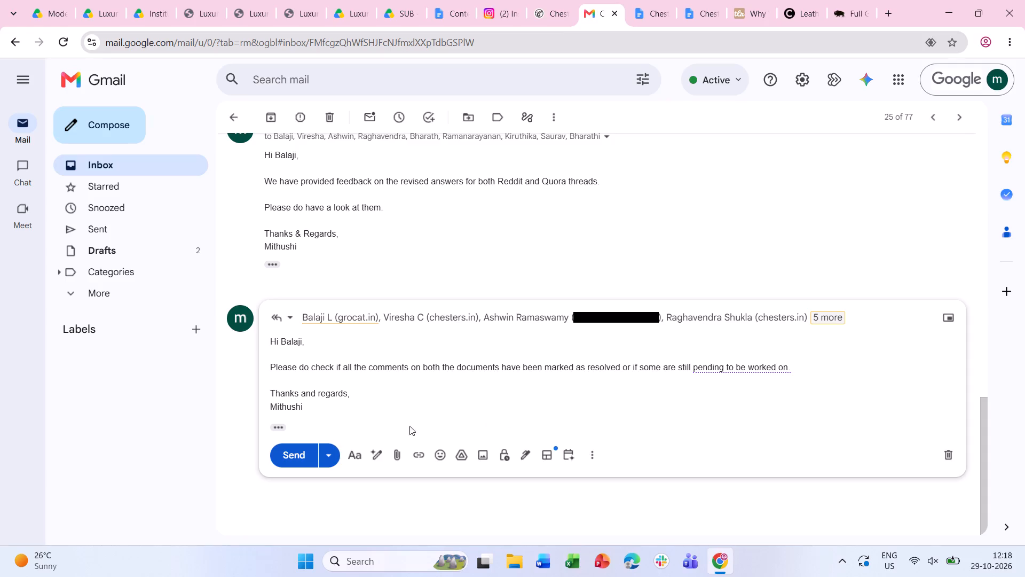
{"action": "left_click", "coordinate": [305, 445]}
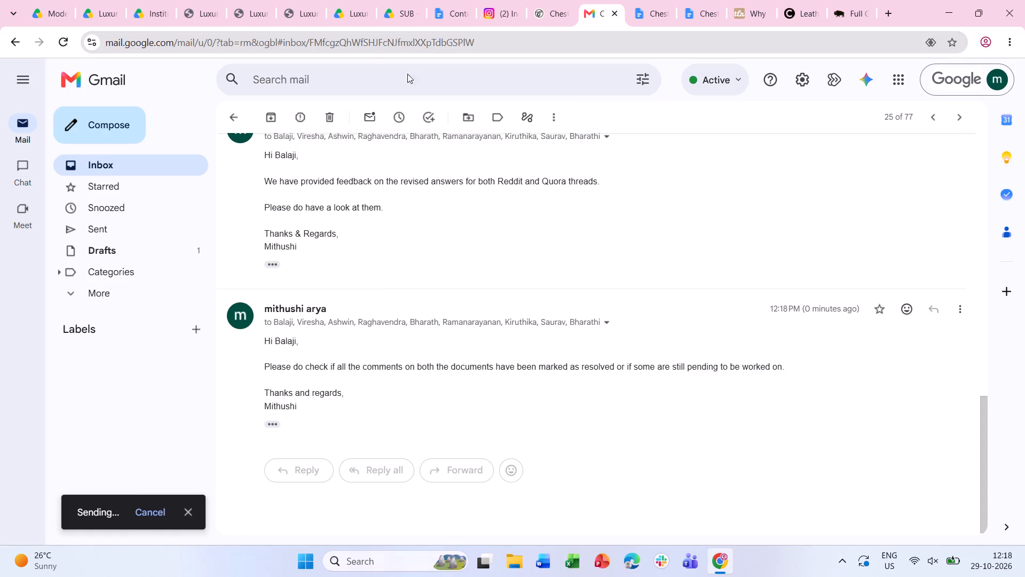
Return to the Quora threads document and review the answers and feedback comments on threads 8 to 10.
{"action": "left_click", "coordinate": [657, 0]}
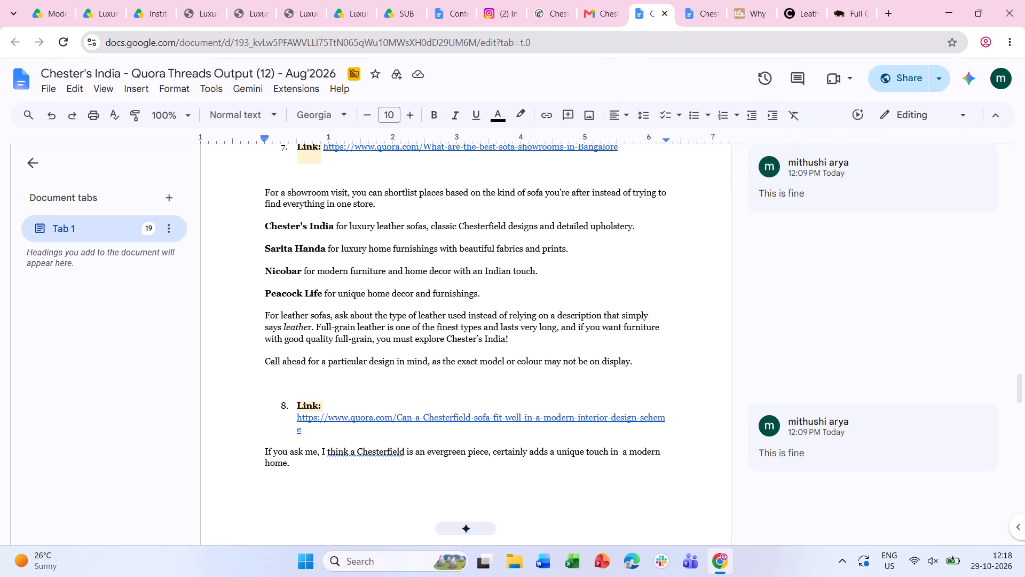
{"action": "scroll", "coordinate": [700, 405], "scroll_direction": "down", "scroll_amount": 4}
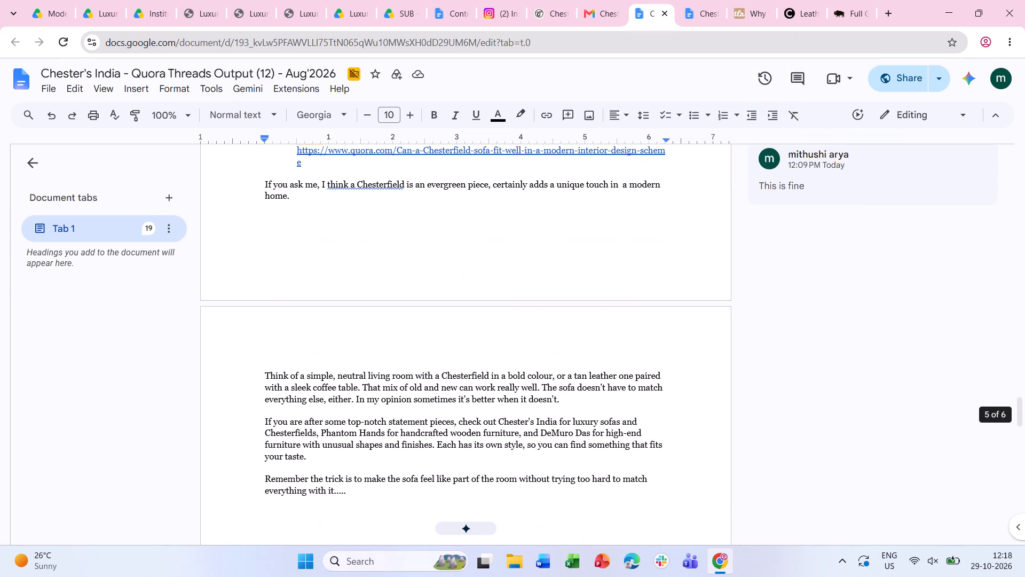
{"action": "scroll", "coordinate": [701, 410], "scroll_direction": "down", "scroll_amount": 5}
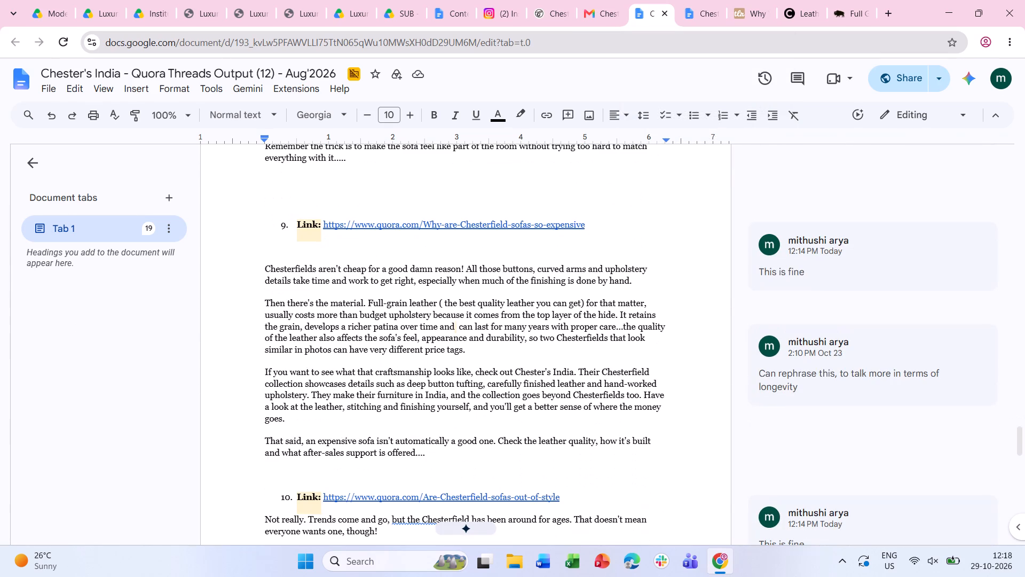
{"action": "left_click", "coordinate": [616, 0]}
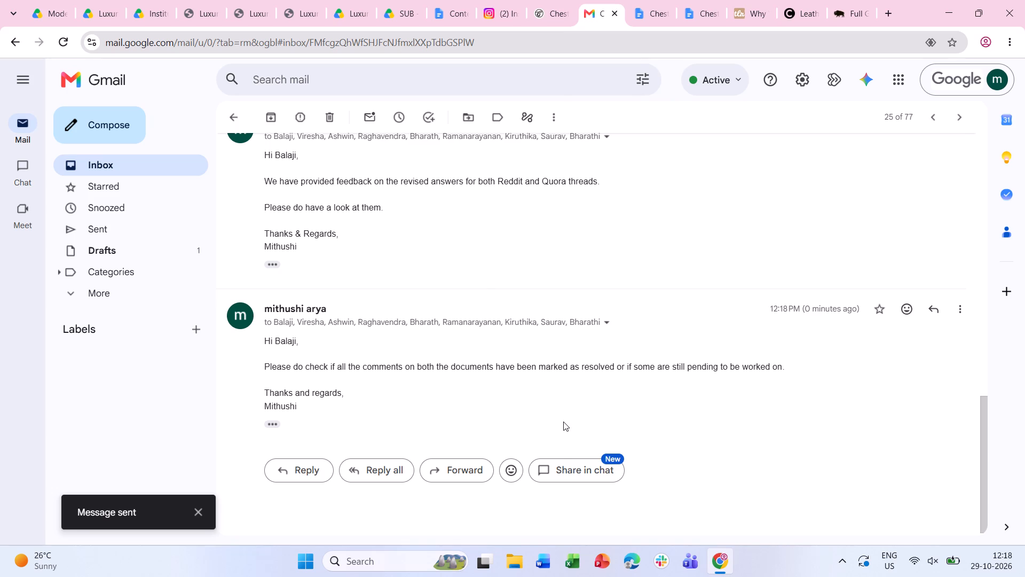
{"action": "left_click", "coordinate": [637, 0]}
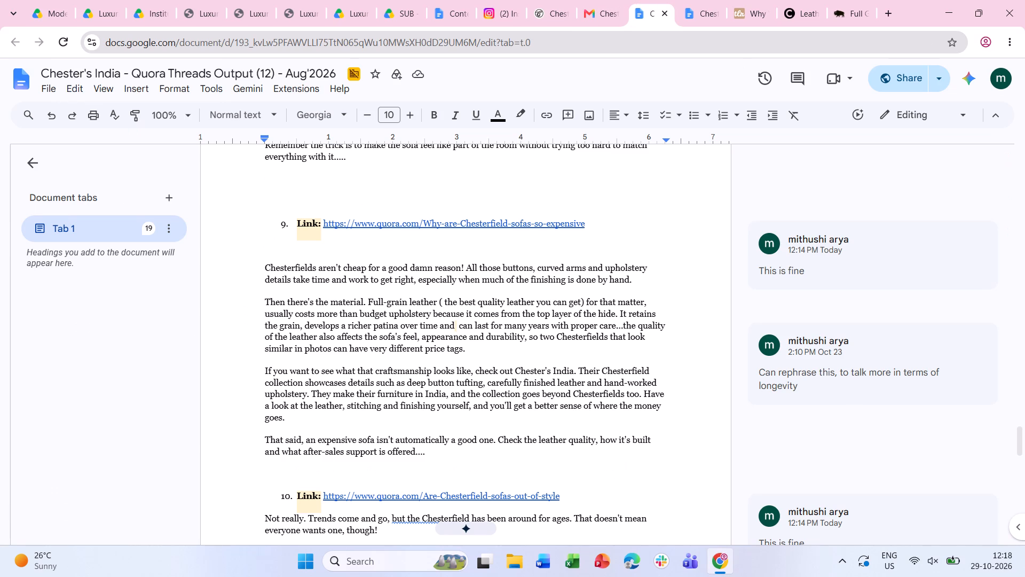
{"action": "scroll", "coordinate": [626, 393], "scroll_direction": "down", "scroll_amount": 2}
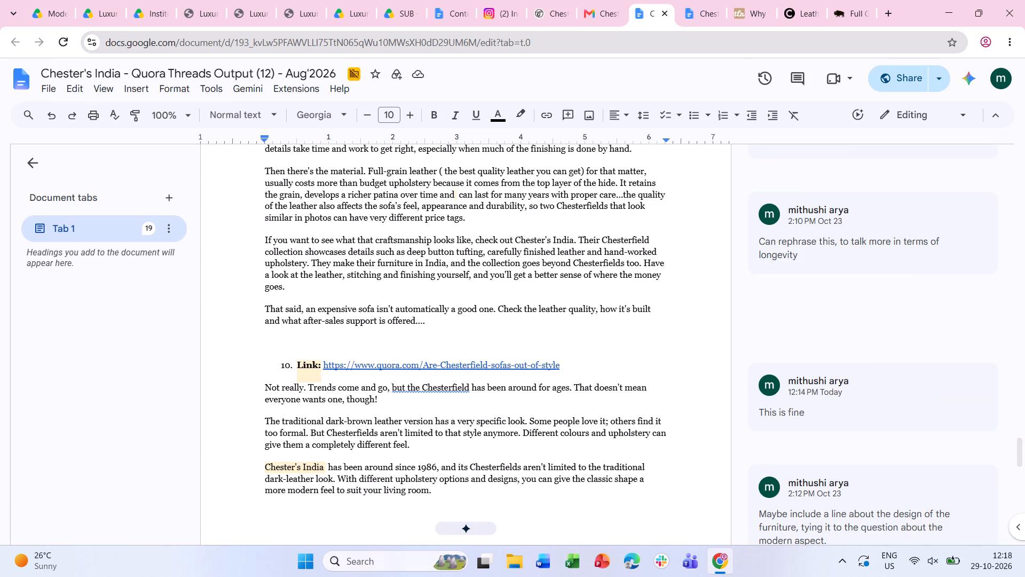
{"action": "scroll", "coordinate": [621, 389], "scroll_direction": "down", "scroll_amount": 2}
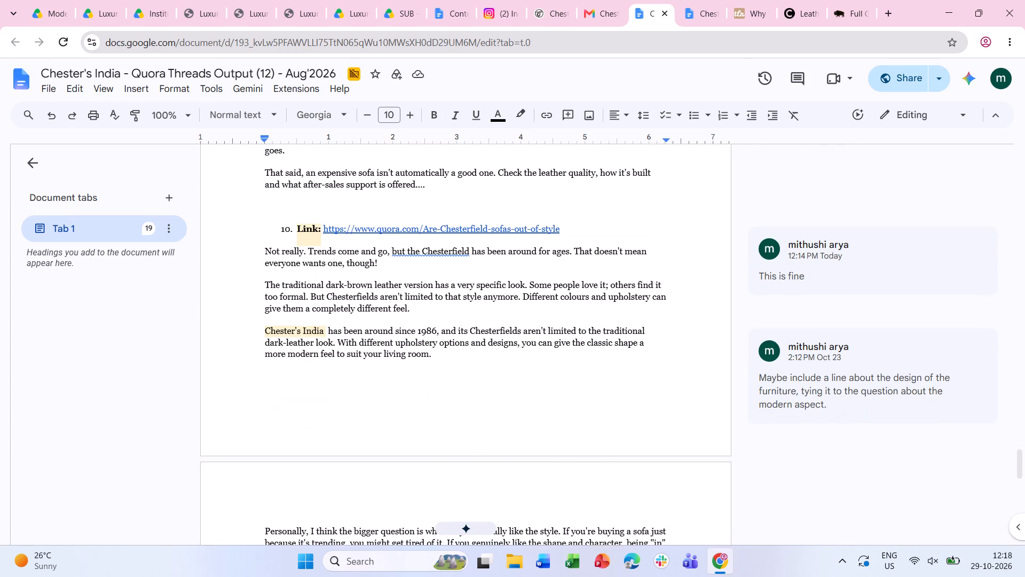
Review the answers and existing feedback comments on threads 10 to 12 of the Quora document.
{"action": "scroll", "coordinate": [722, 376], "scroll_direction": "down", "scroll_amount": 3}
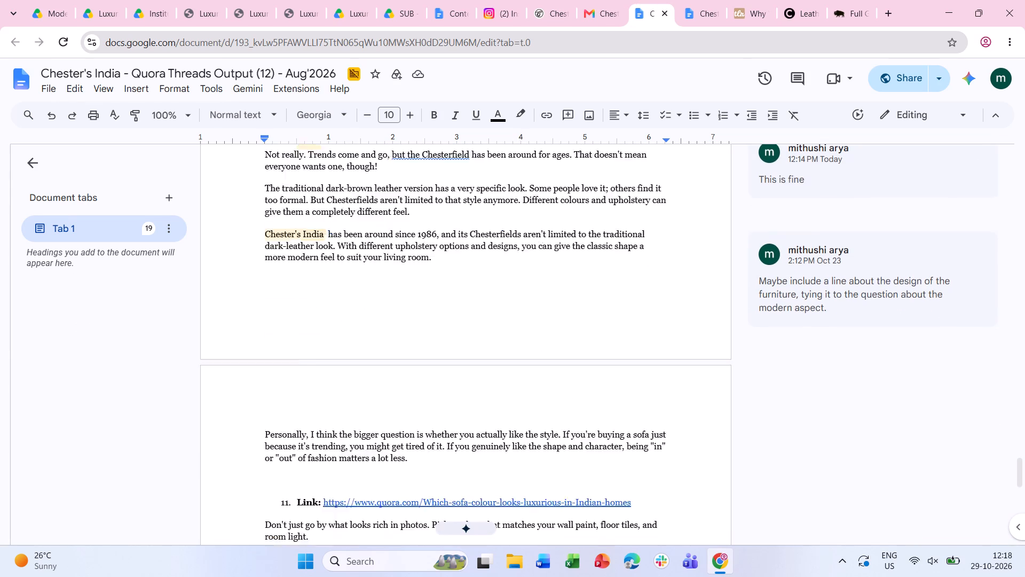
{"action": "scroll", "coordinate": [723, 374], "scroll_direction": "down", "scroll_amount": 5}
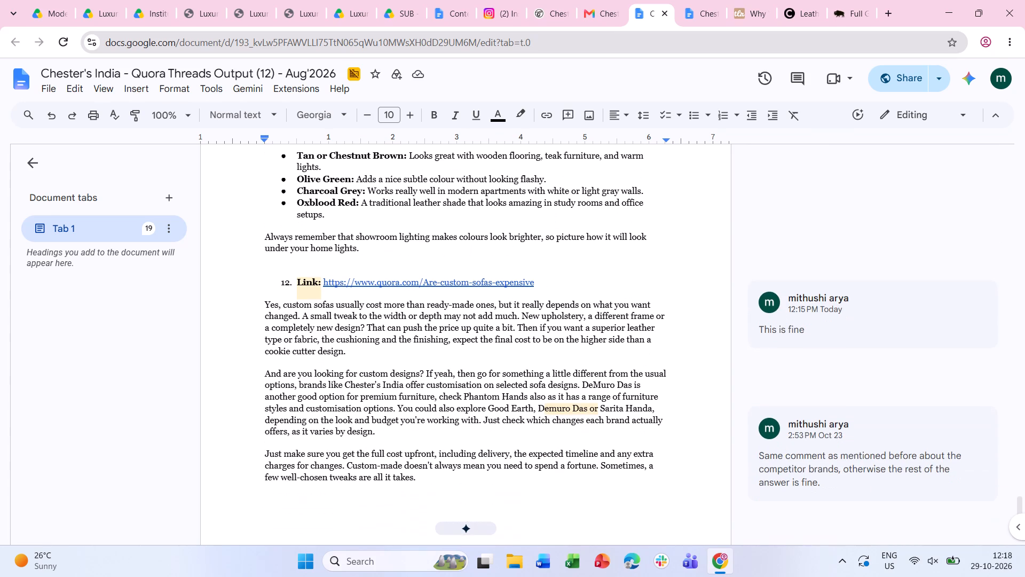
{"action": "scroll", "coordinate": [717, 388], "scroll_direction": "down", "scroll_amount": 1}
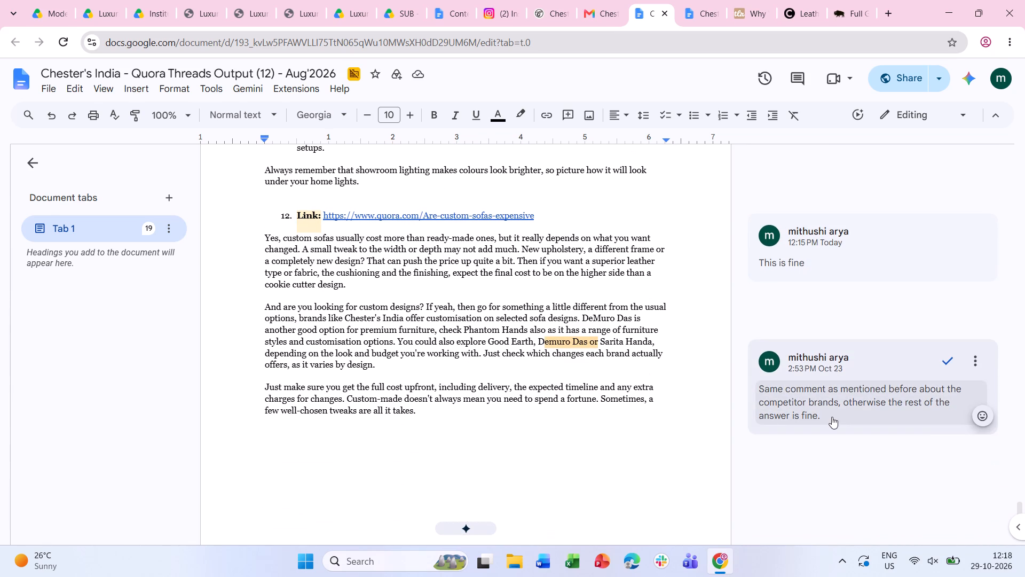
{"action": "scroll", "coordinate": [696, 420], "scroll_direction": "down", "scroll_amount": 4}
In thread 11's leather colour list, change "Chestnut" to "Cigar" so the first bullet reads "Tan or Cigar Brown:".
{"action": "scroll", "coordinate": [696, 420], "scroll_direction": "up", "scroll_amount": 4}
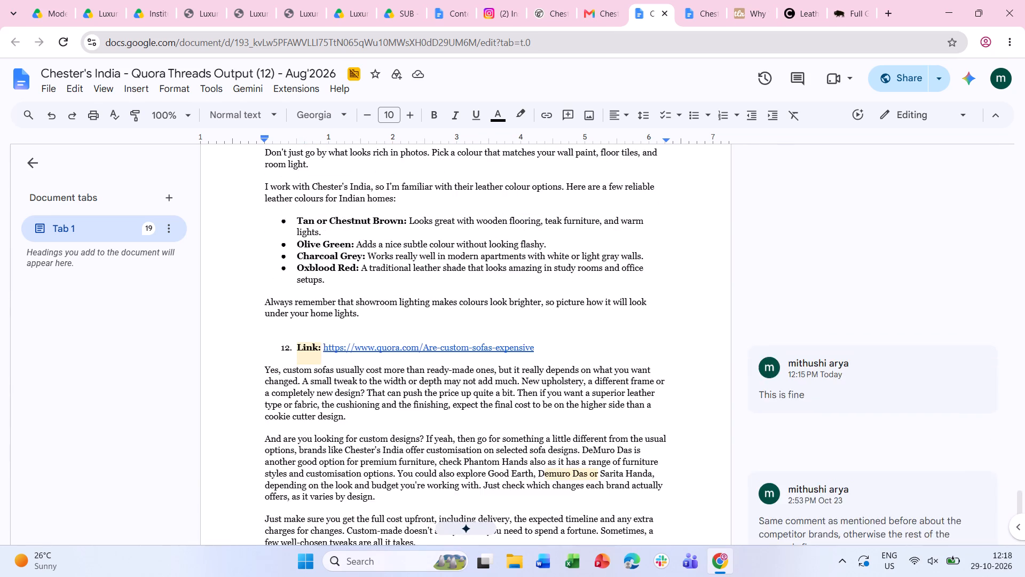
{"action": "scroll", "coordinate": [697, 419], "scroll_direction": "up", "scroll_amount": 2}
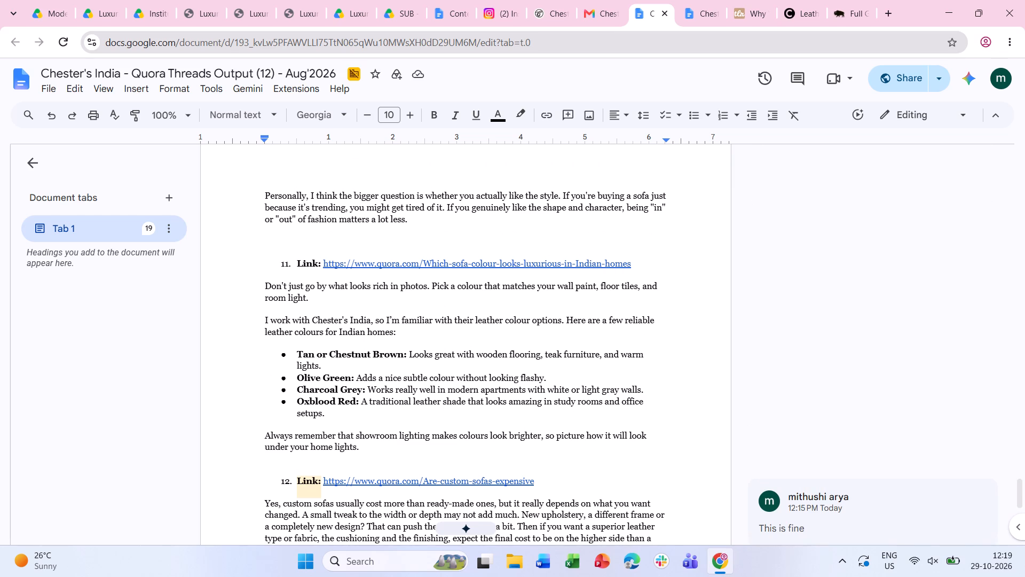
{"action": "left_click_drag", "start_coordinate": [370, 355], "coordinate": [337, 355]}
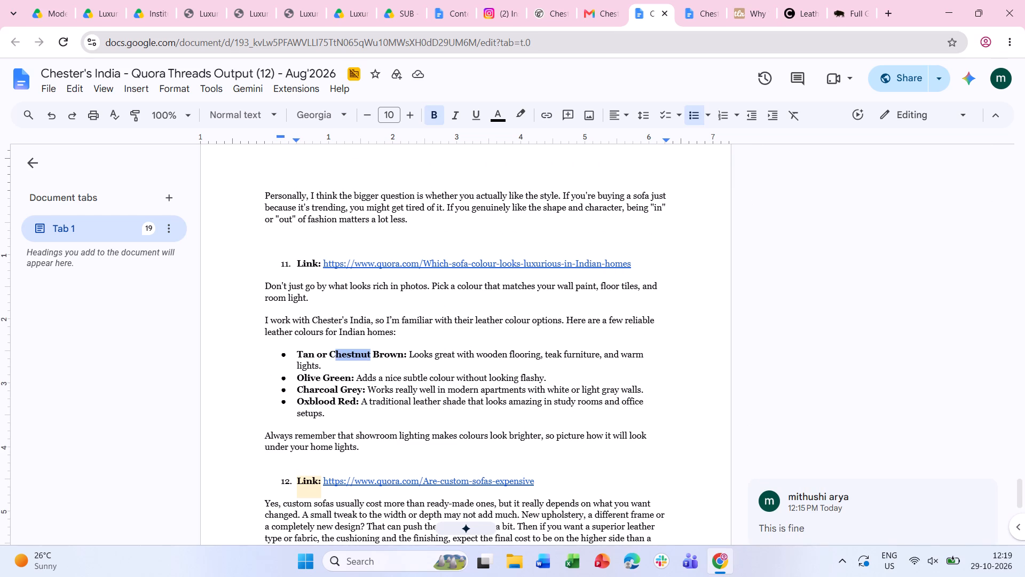
{"action": "type", "text": "igar"}
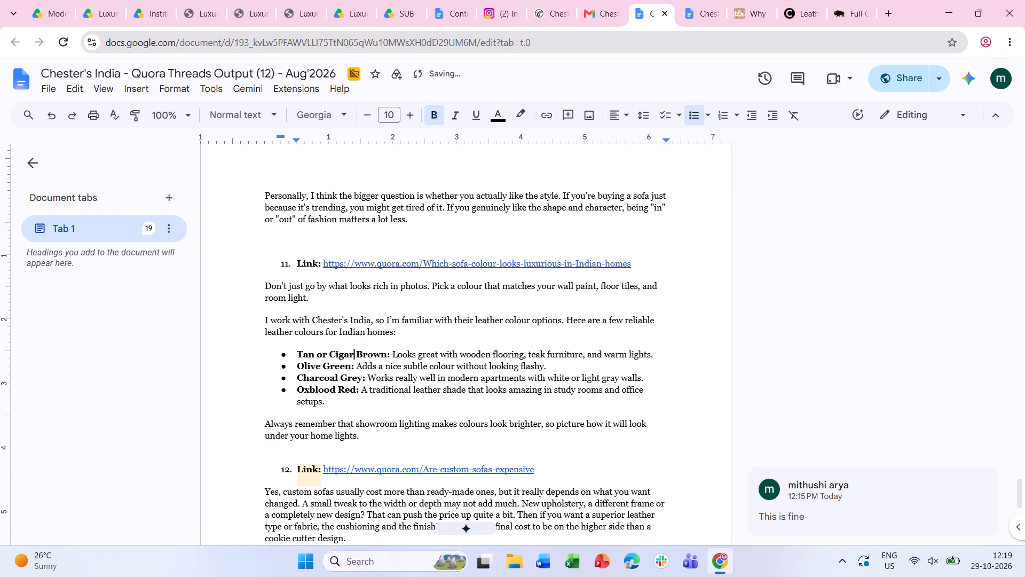
{"action": "left_click", "coordinate": [711, 408]}
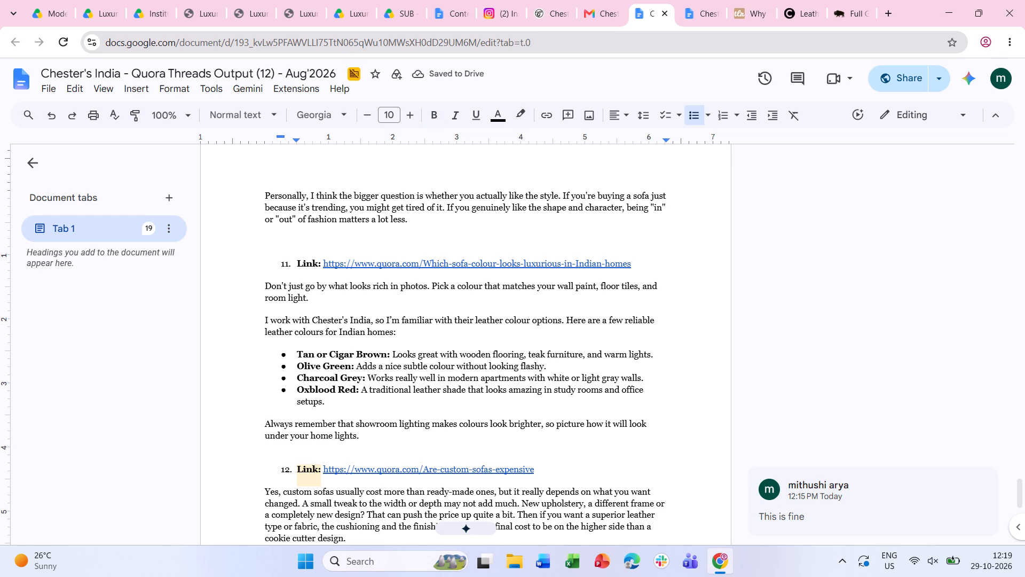
Open Google in a new browser tab and search images for "cigar brown".
{"action": "left_click", "coordinate": [884, 12]}
{"action": "type", "text": "g\\"}
{"action": "key", "text": "Return"}
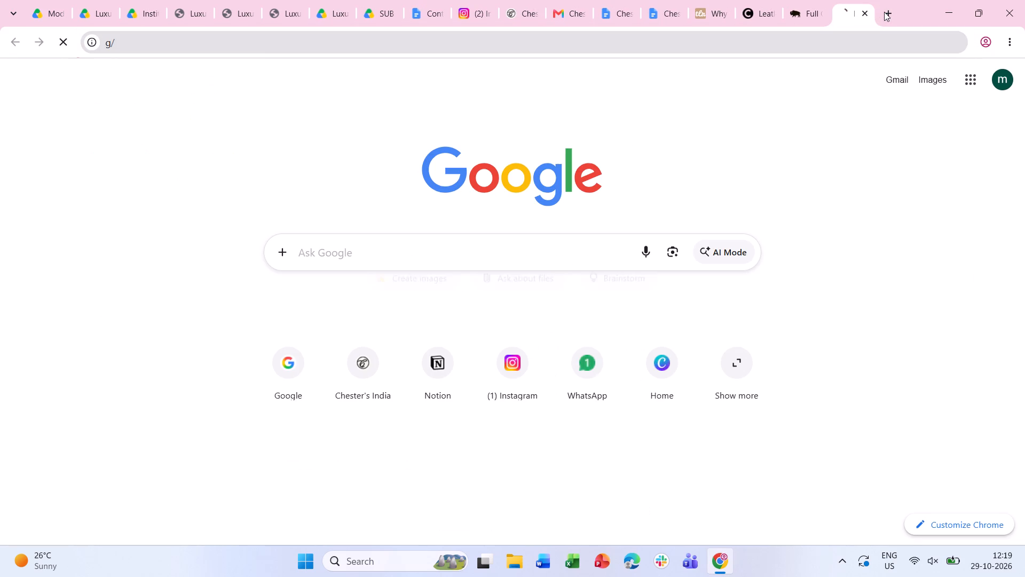
{"action": "left_click", "coordinate": [611, 40]}
{"action": "type", "text": "go"}
{"action": "key", "text": "Return"}
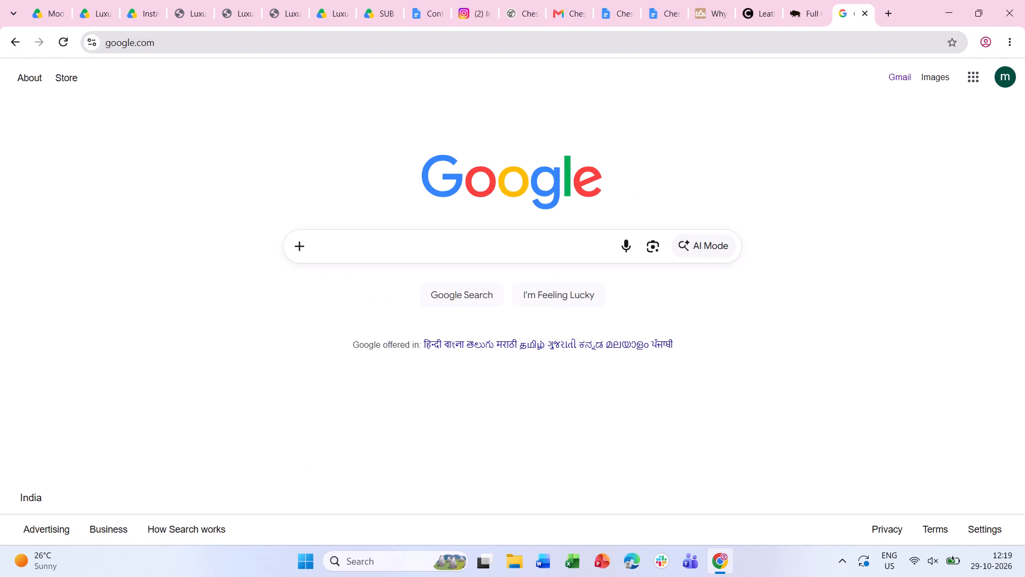
{"action": "type", "text": "cigar brown"}
{"action": "key", "text": "Return"}
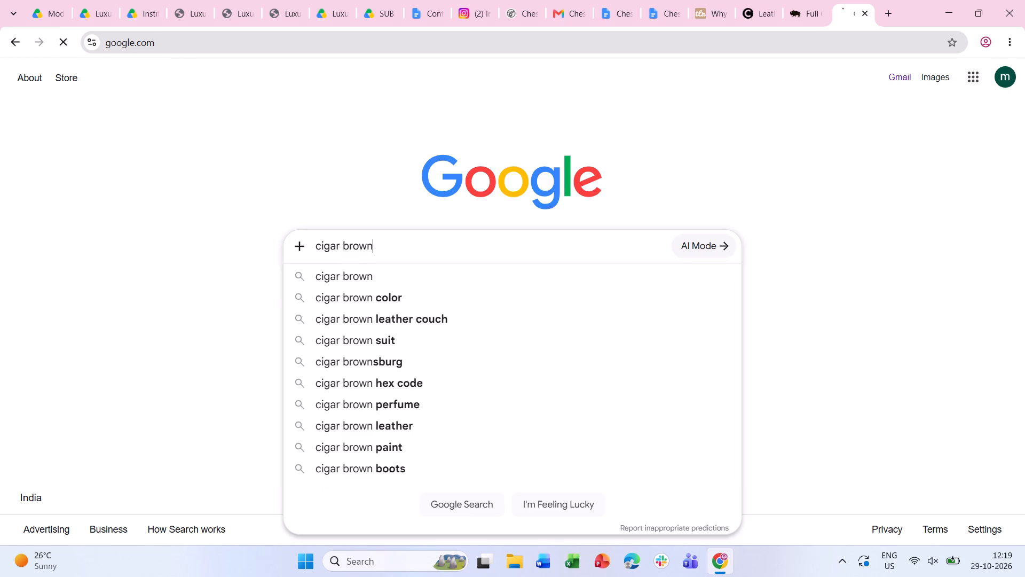
{"action": "left_click", "coordinate": [246, 145]}
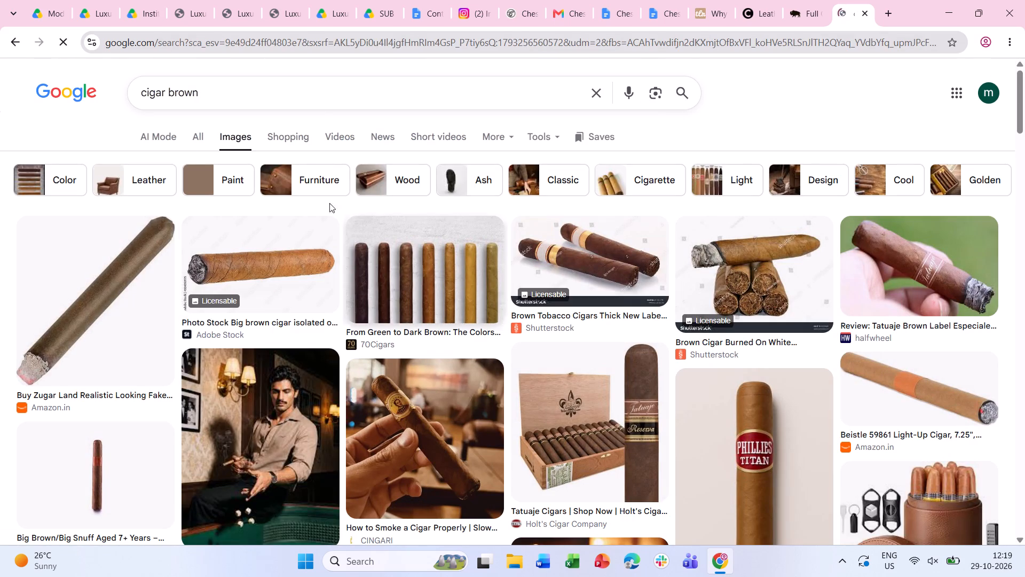
Refine the image search to "cigar brown colour", look through the shades, and return to the Quora document.
{"action": "left_click", "coordinate": [318, 102]}
{"action": "key", "text": "space"}
{"action": "type", "text": "colour"}
{"action": "key", "text": "Return"}
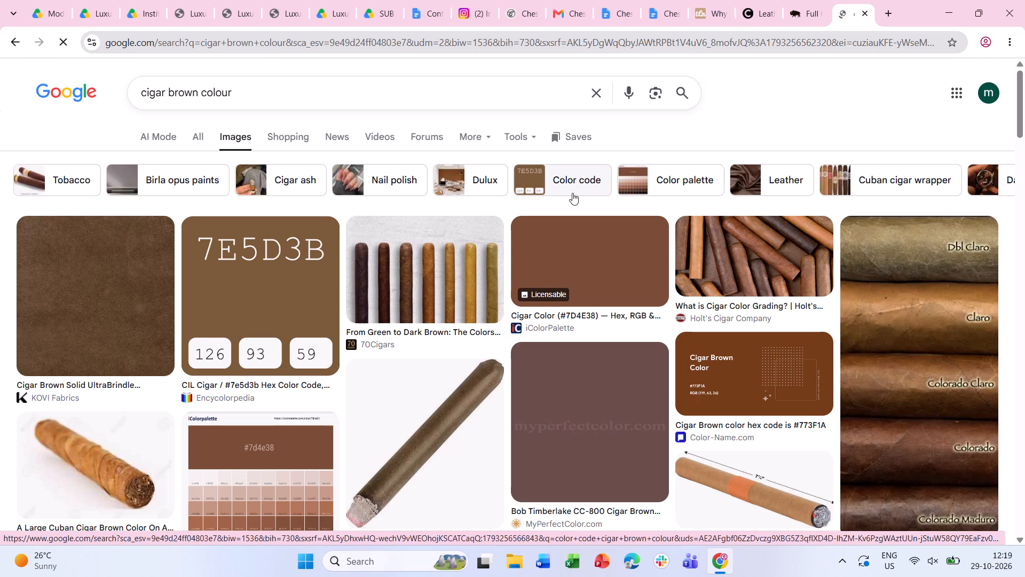
{"action": "scroll", "coordinate": [614, 324], "scroll_direction": "down", "scroll_amount": 3}
{"action": "scroll", "coordinate": [672, 340], "scroll_direction": "down", "scroll_amount": 5}
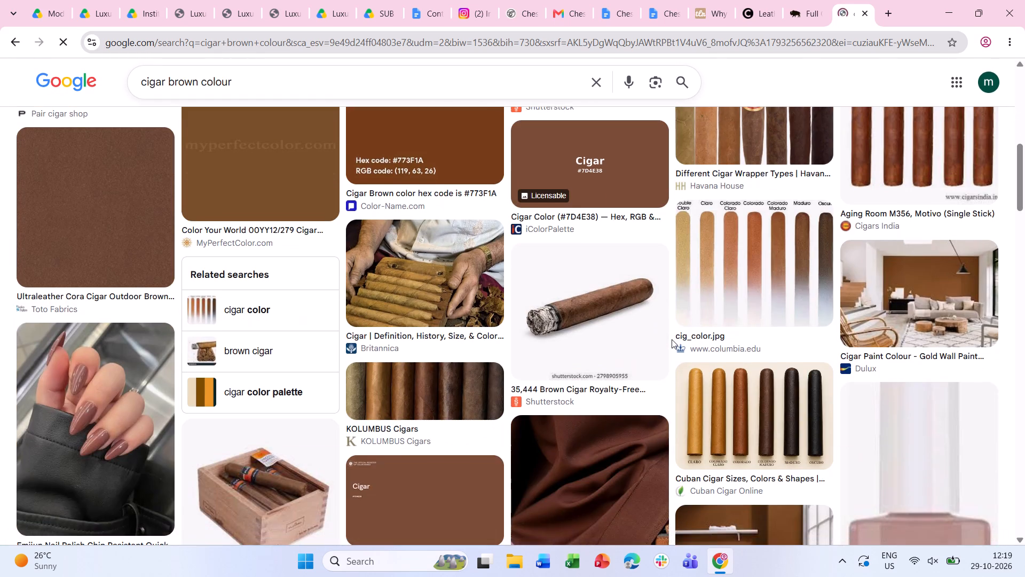
{"action": "scroll", "coordinate": [672, 339], "scroll_direction": "up", "scroll_amount": 9}
{"action": "left_click", "coordinate": [870, 13]}
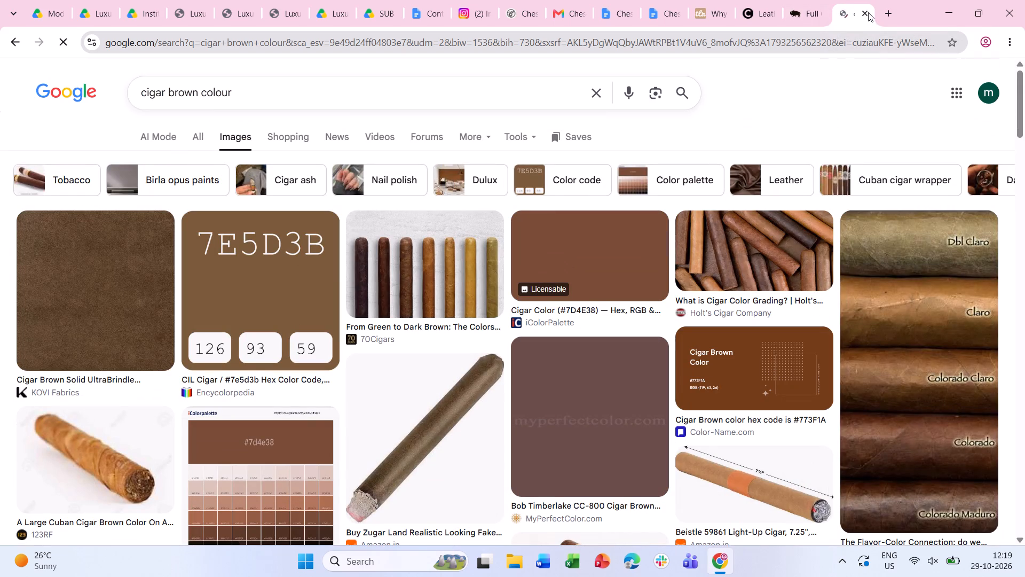
{"action": "left_click", "coordinate": [868, 12]}
{"action": "left_click", "coordinate": [668, 22]}
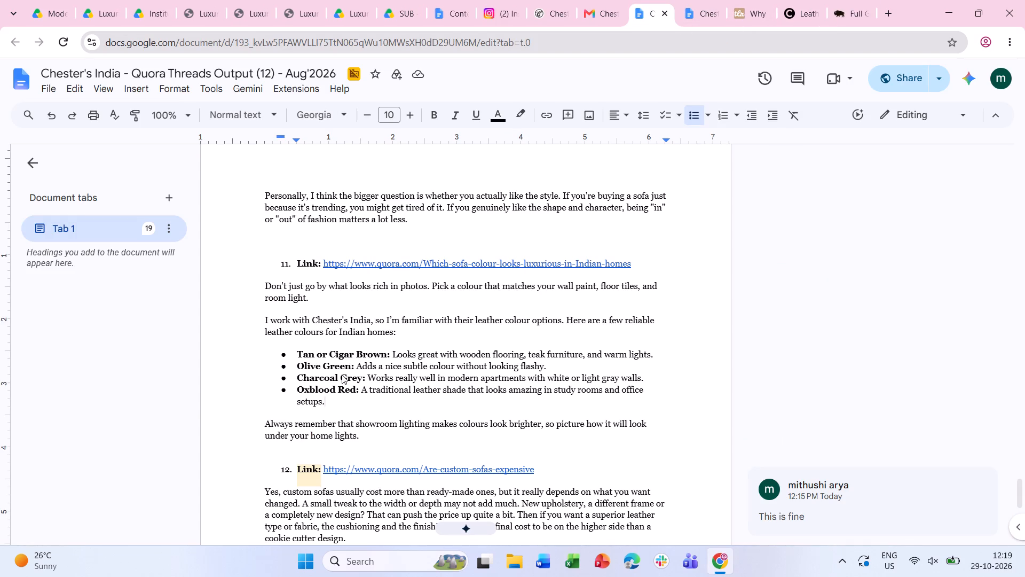
Comment "This is fine" on thread 11's Link label.
{"action": "left_click_drag", "start_coordinate": [297, 264], "coordinate": [320, 266]}
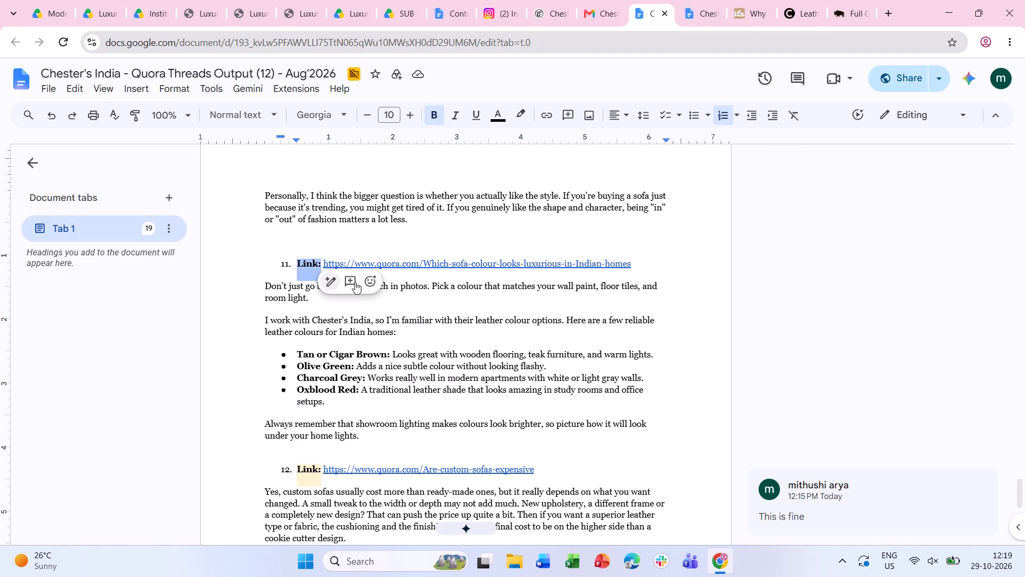
{"action": "left_click", "coordinate": [354, 282]}
{"action": "type", "text": "This"}
{"action": "key", "text": "space"}
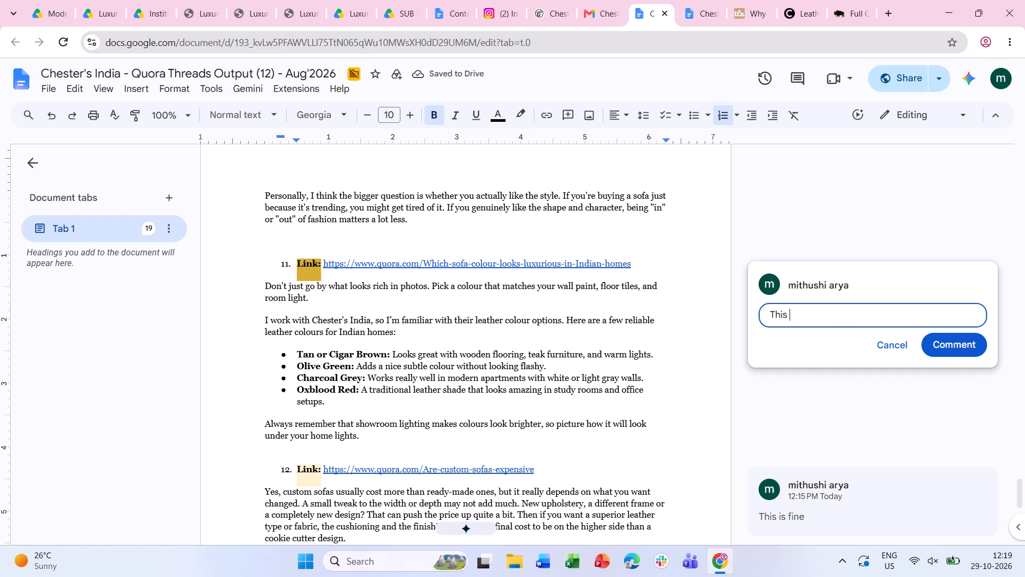
{"action": "type", "text": "is fine"}
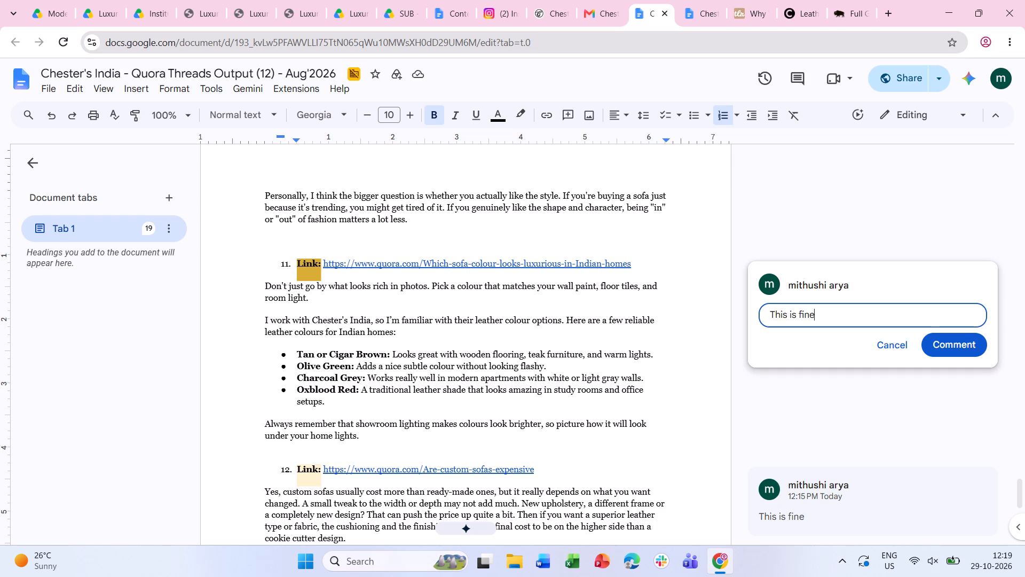
{"action": "left_click", "coordinate": [943, 356]}
{"action": "left_click", "coordinate": [705, 360]}
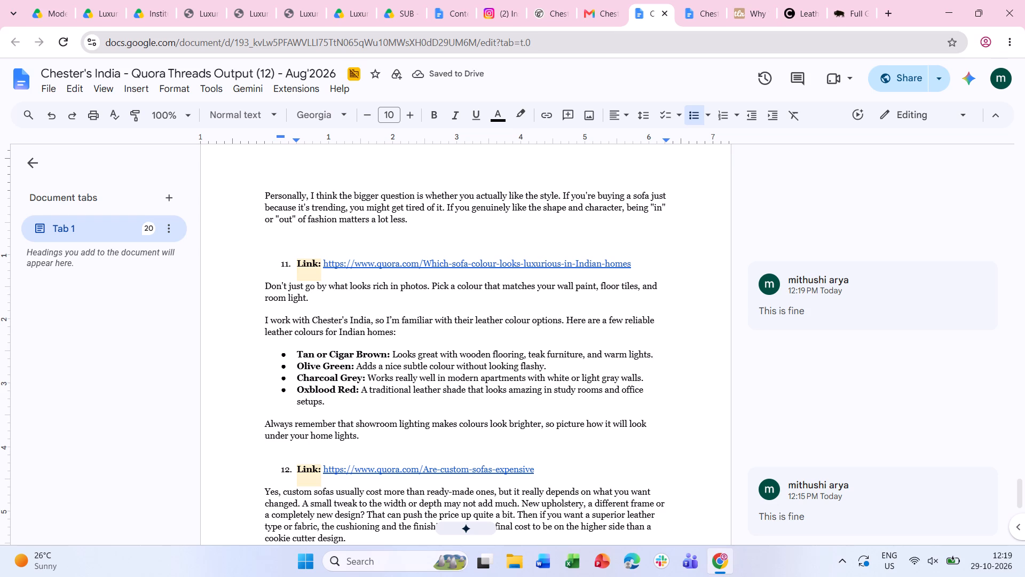
Switch to the Reddit Threads Output document and review the answers and feedback comments on threads 1 to 4.
{"action": "left_click", "coordinate": [708, 3]}
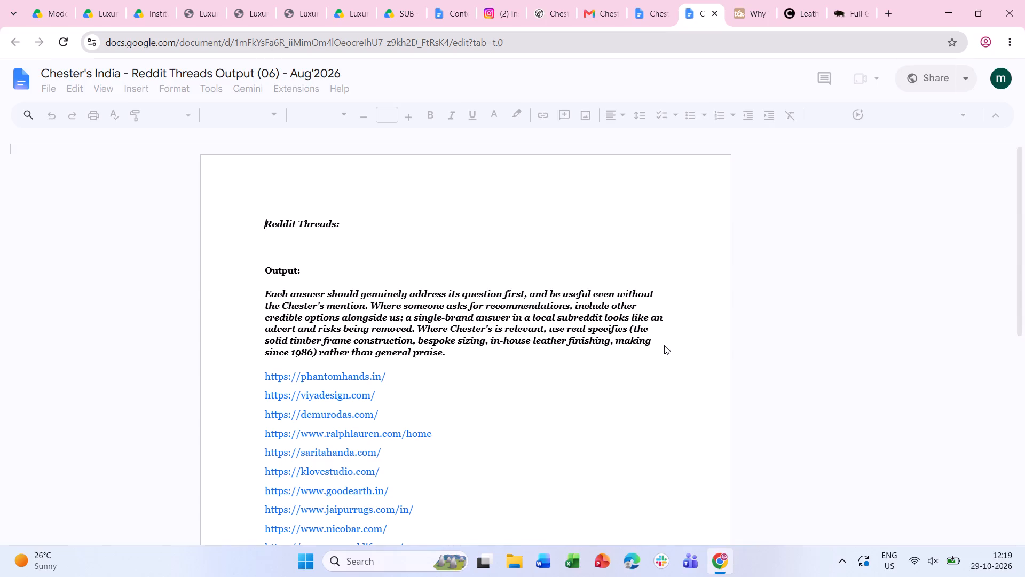
{"action": "left_click", "coordinate": [976, 191]}
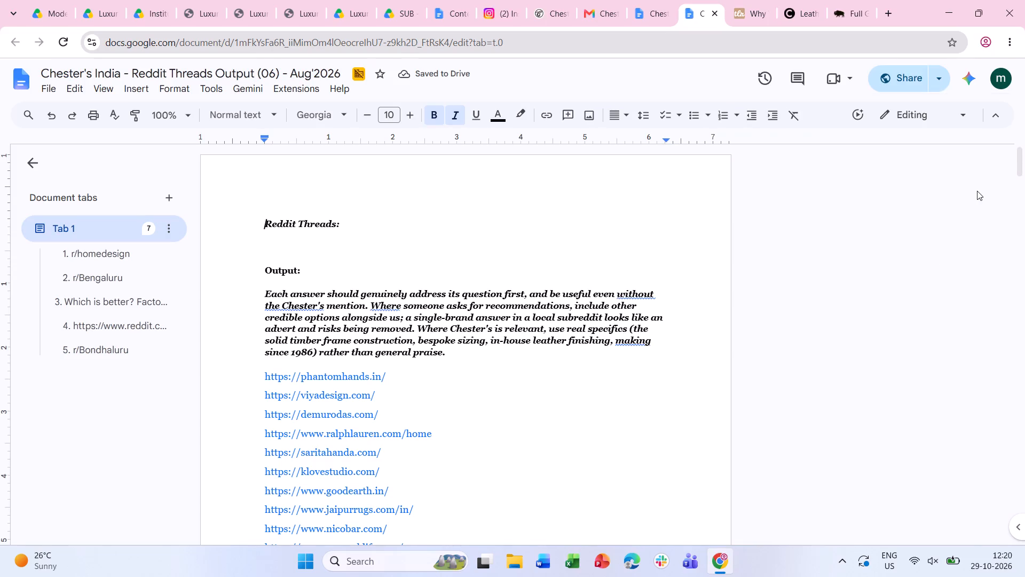
{"action": "scroll", "coordinate": [703, 354], "scroll_direction": "down", "scroll_amount": 11}
{"action": "scroll", "coordinate": [703, 351], "scroll_direction": "down", "scroll_amount": 12}
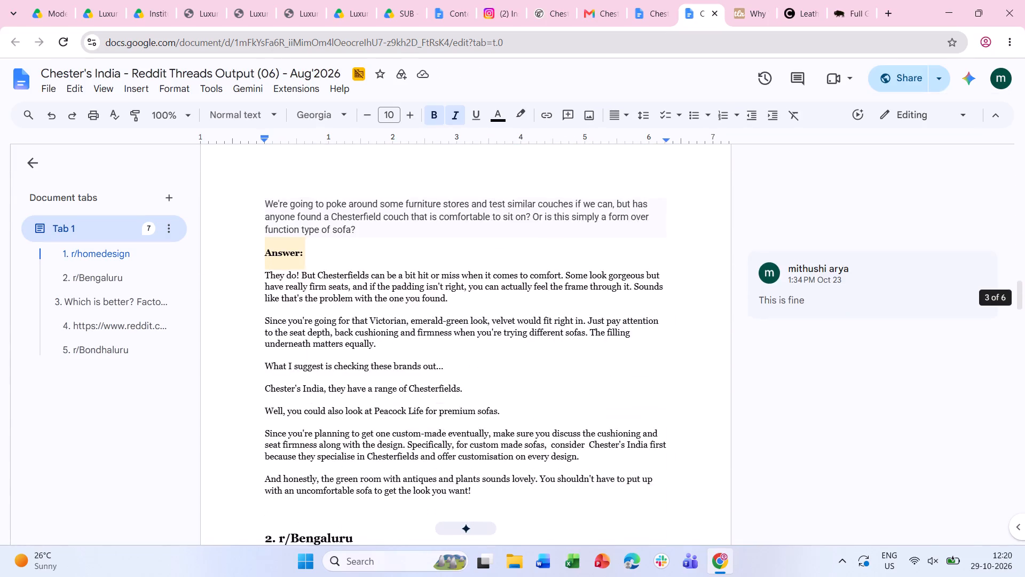
{"action": "scroll", "coordinate": [703, 351], "scroll_direction": "up", "scroll_amount": 7}
{"action": "scroll", "coordinate": [703, 351], "scroll_direction": "down", "scroll_amount": 19}
{"action": "scroll", "coordinate": [703, 351], "scroll_direction": "down", "scroll_amount": 5}
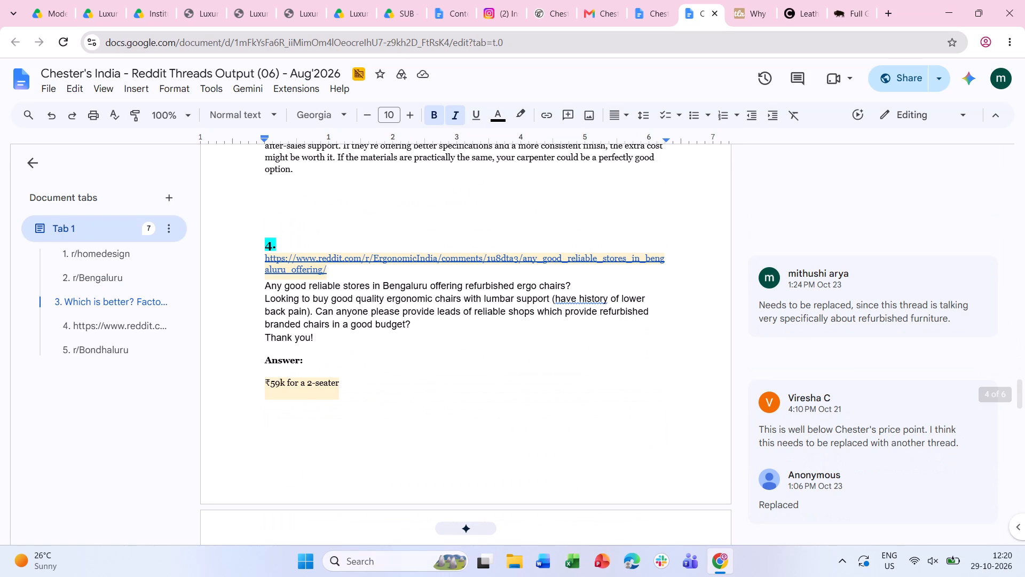
{"action": "scroll", "coordinate": [703, 351], "scroll_direction": "down", "scroll_amount": 5}
Review the answers and feedback comments on Reddit threads 5 and 6, including the point about fabric upholstery.
{"action": "scroll", "coordinate": [703, 351], "scroll_direction": "down", "scroll_amount": 2}
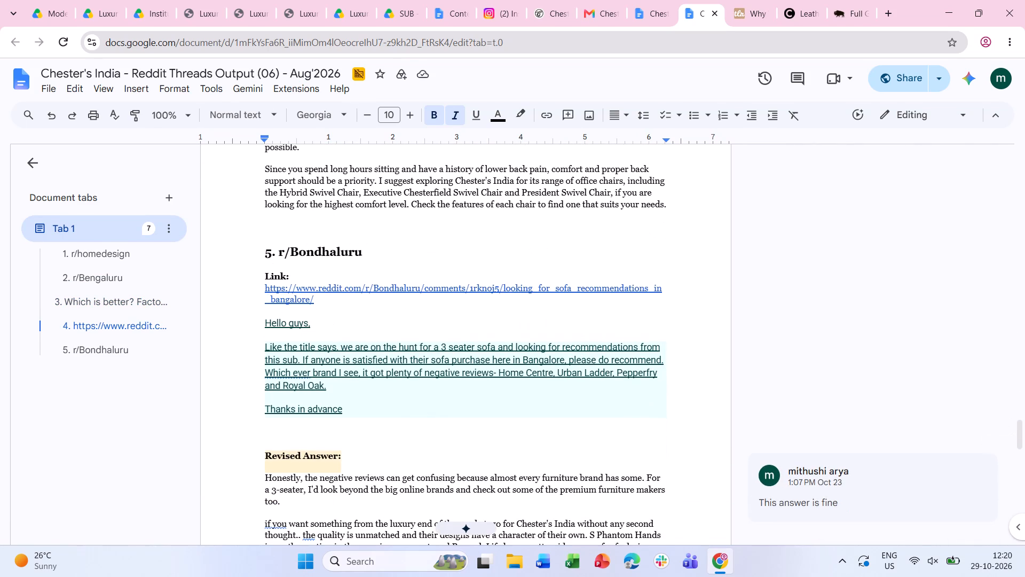
{"action": "scroll", "coordinate": [703, 351], "scroll_direction": "down", "scroll_amount": 7}
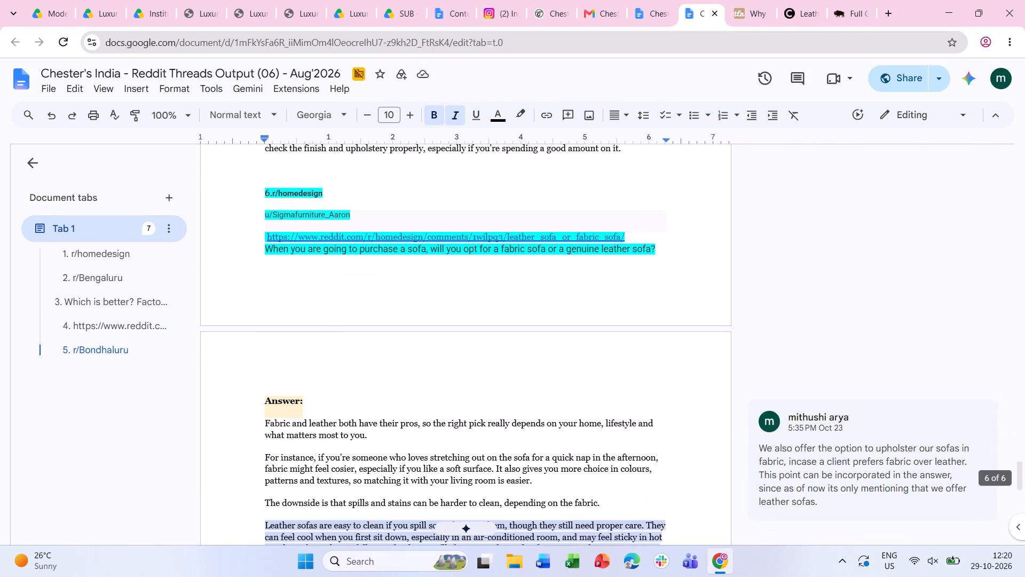
{"action": "scroll", "coordinate": [694, 340], "scroll_direction": "down", "scroll_amount": 2}
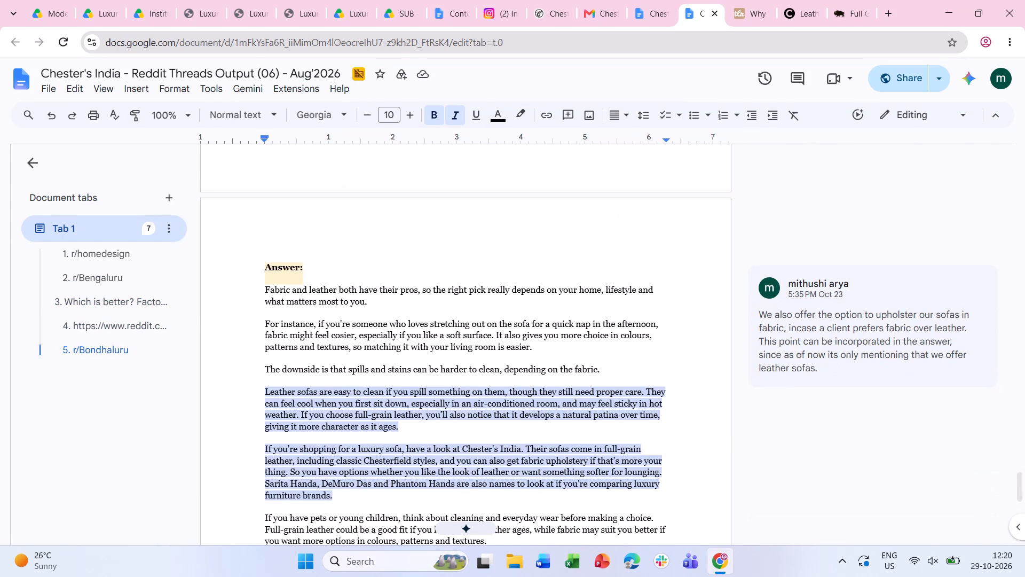
{"action": "scroll", "coordinate": [695, 341], "scroll_direction": "down", "scroll_amount": 1}
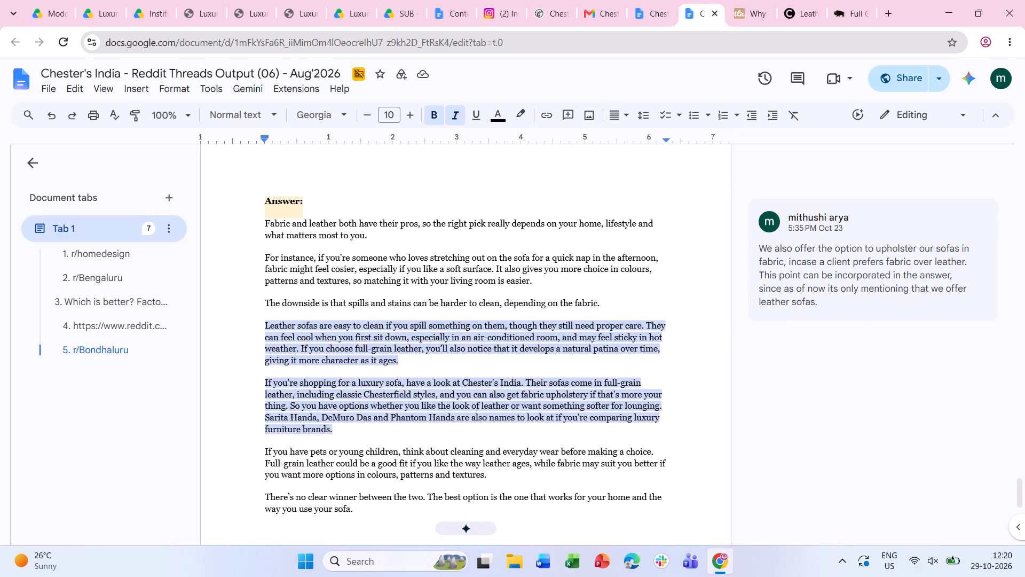
{"action": "scroll", "coordinate": [709, 405], "scroll_direction": "down", "scroll_amount": 8}
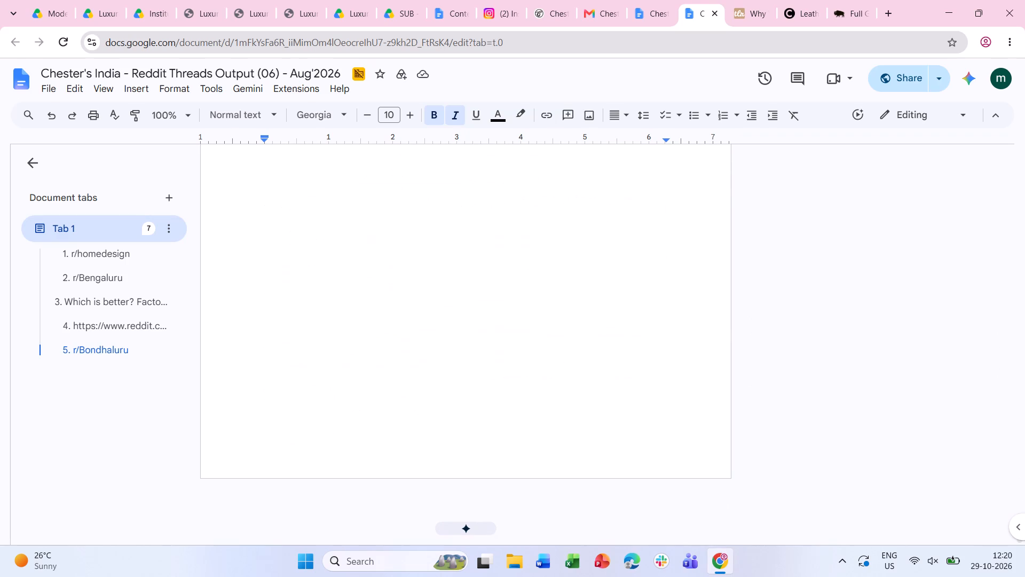
{"action": "scroll", "coordinate": [704, 399], "scroll_direction": "down", "scroll_amount": 1}
{"action": "scroll", "coordinate": [704, 399], "scroll_direction": "up", "scroll_amount": 5}
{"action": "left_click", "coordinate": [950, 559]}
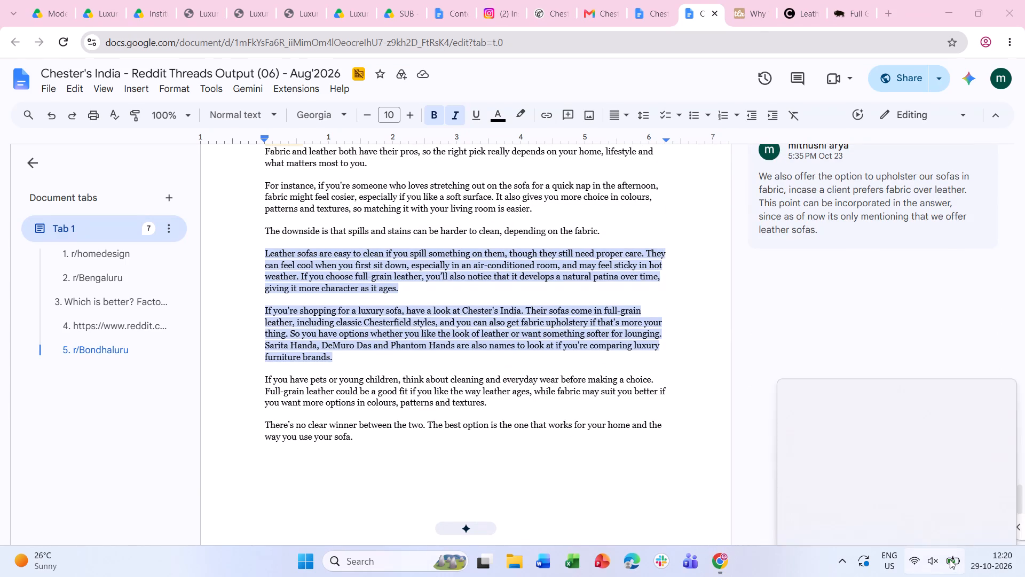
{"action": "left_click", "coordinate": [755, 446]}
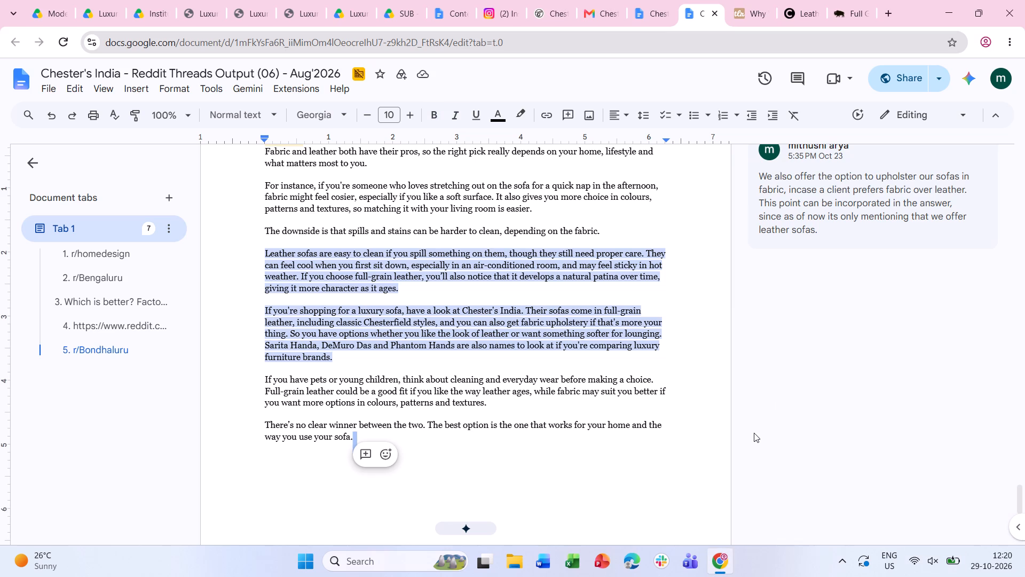
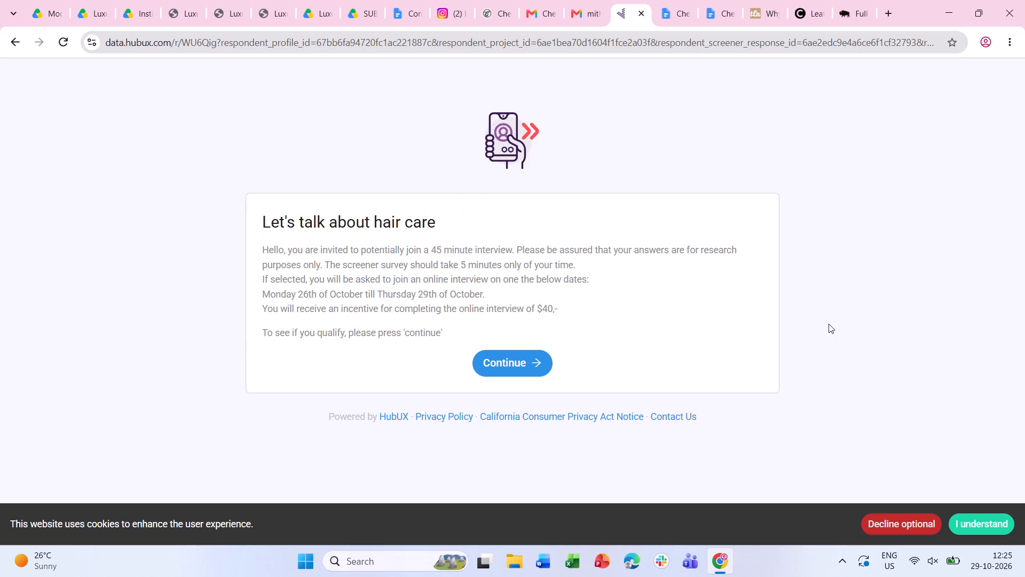
Start the hair care screener survey and answer the demographic questions with country India, age 25-29 and gender Female.
{"action": "left_click", "coordinate": [492, 356]}
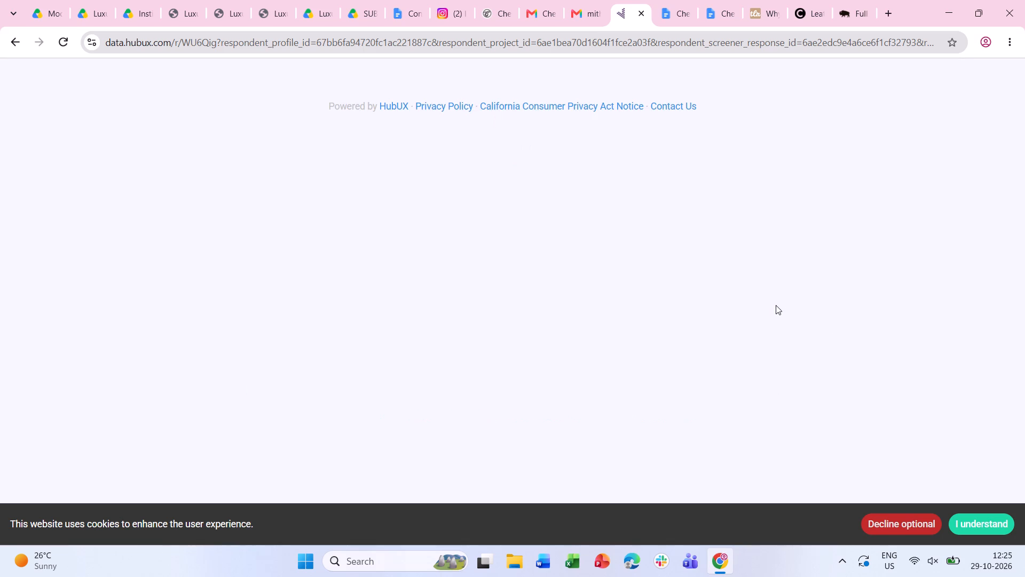
{"action": "left_click", "coordinate": [289, 202]}
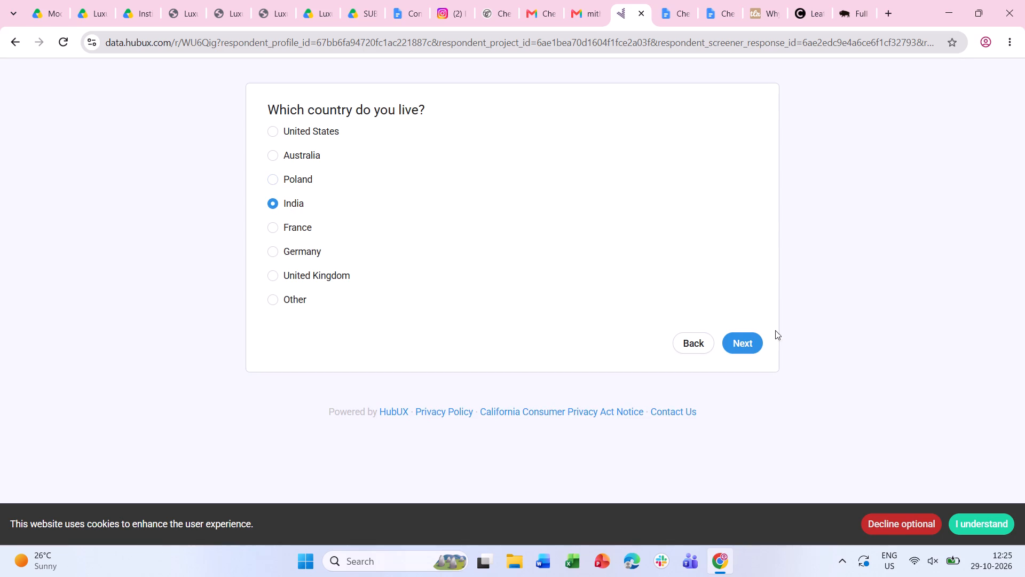
{"action": "left_click", "coordinate": [739, 342]}
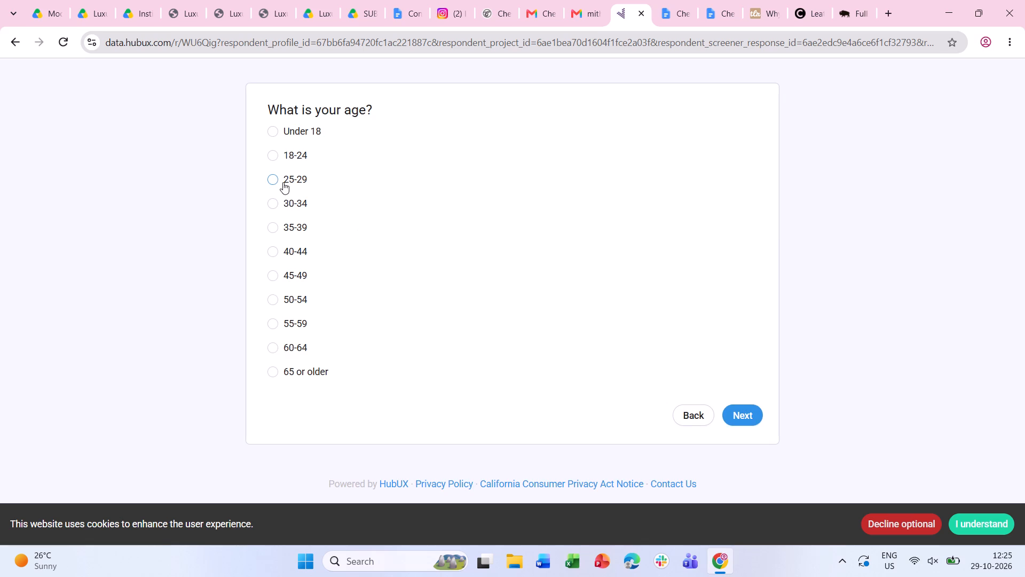
{"action": "left_click", "coordinate": [283, 182]}
{"action": "left_click", "coordinate": [753, 424]}
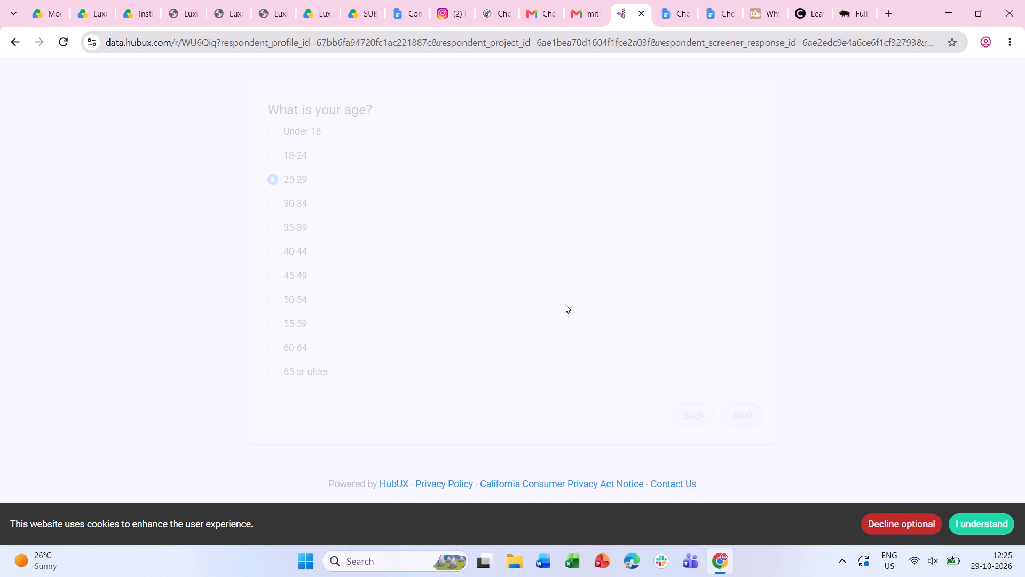
{"action": "left_click", "coordinate": [297, 157]}
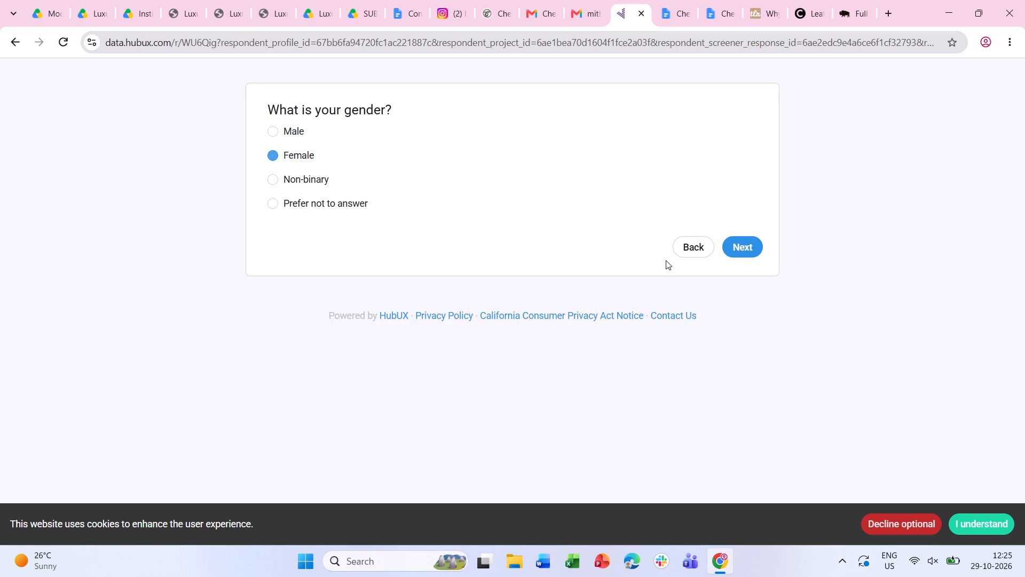
{"action": "left_click", "coordinate": [734, 256]}
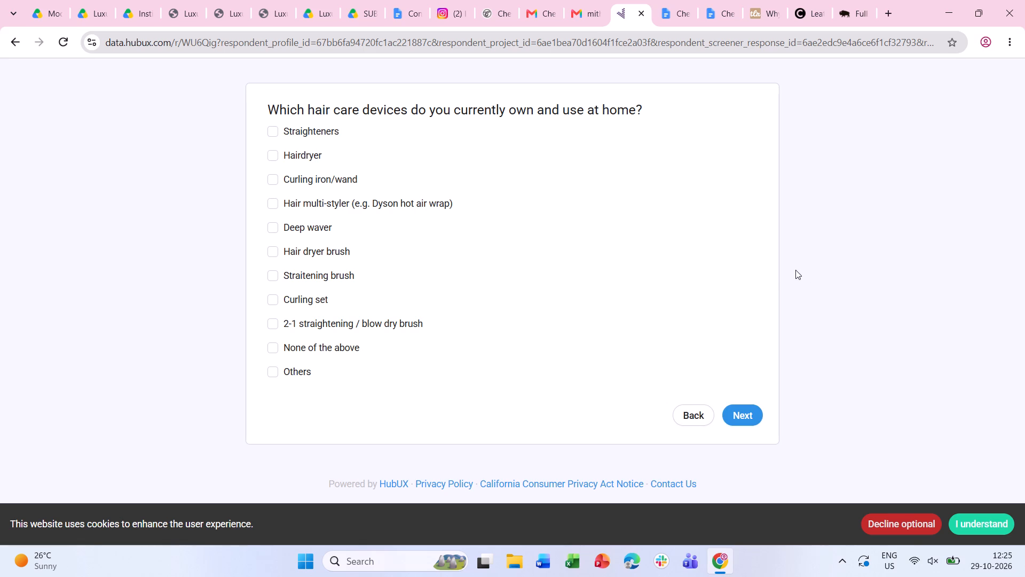
Select Hairdryer as a hair care device owned and used at home.
{"action": "left_click", "coordinate": [286, 154]}
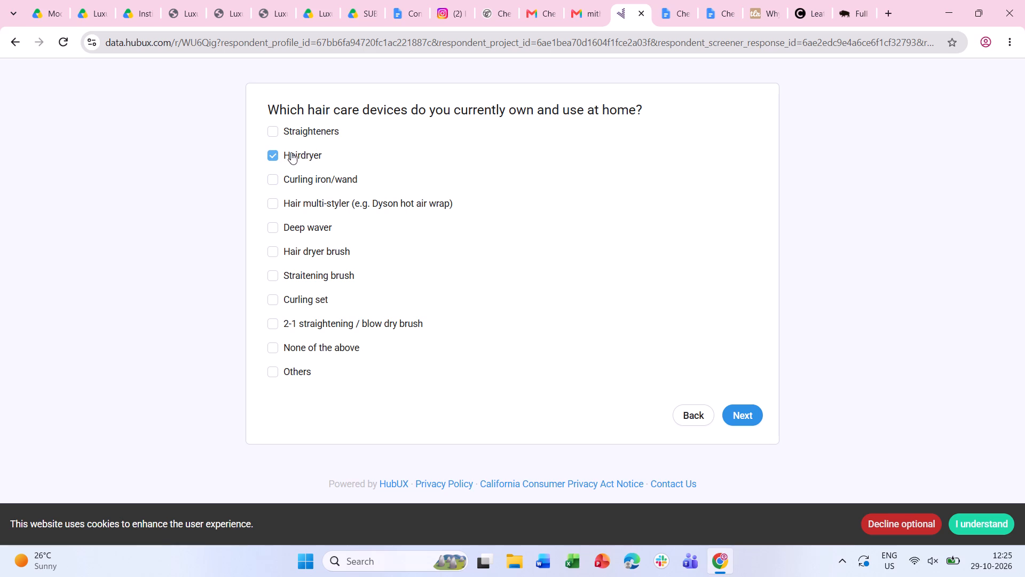